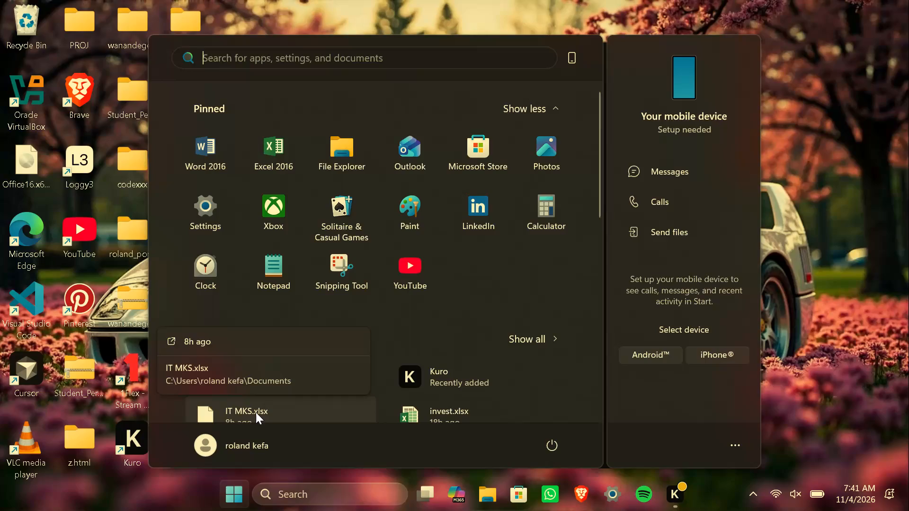
Open the recent workbook IT MKS.xlsx and dismiss the Office activation wizard.
double_click(256, 412)
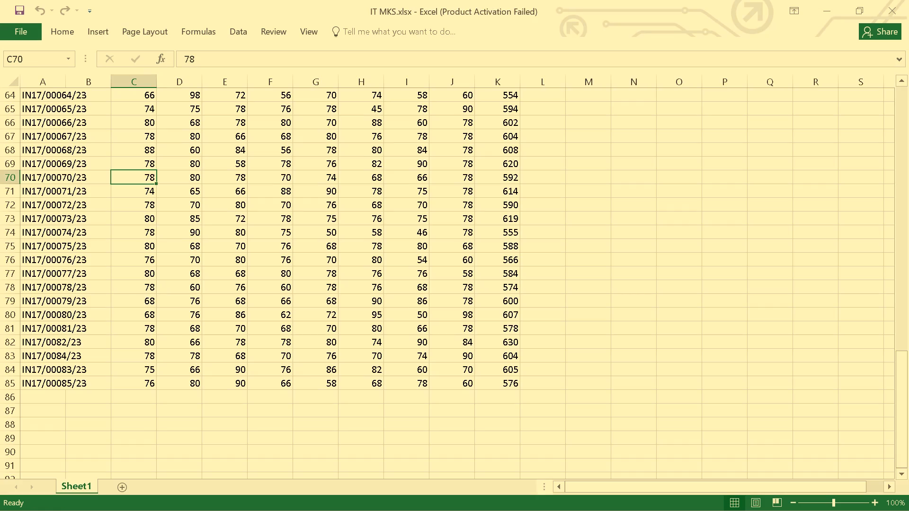
left_click(41, 383)
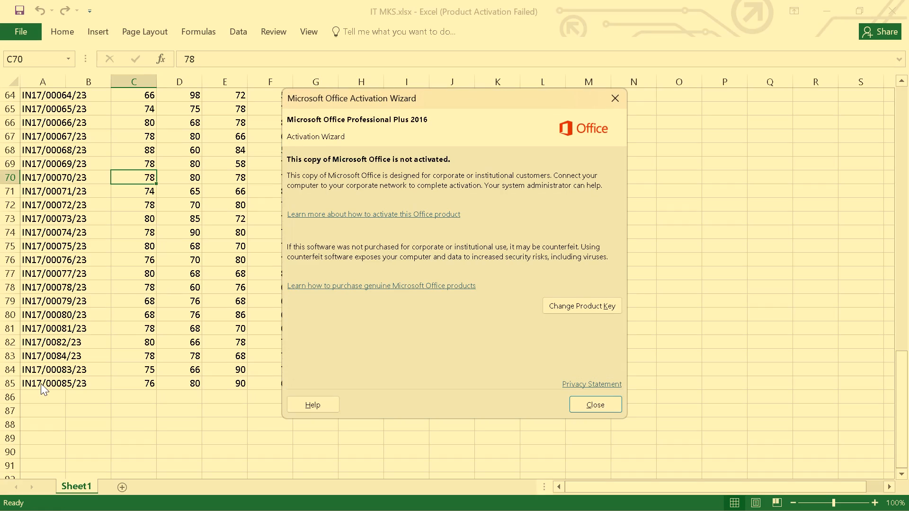
left_click(606, 400)
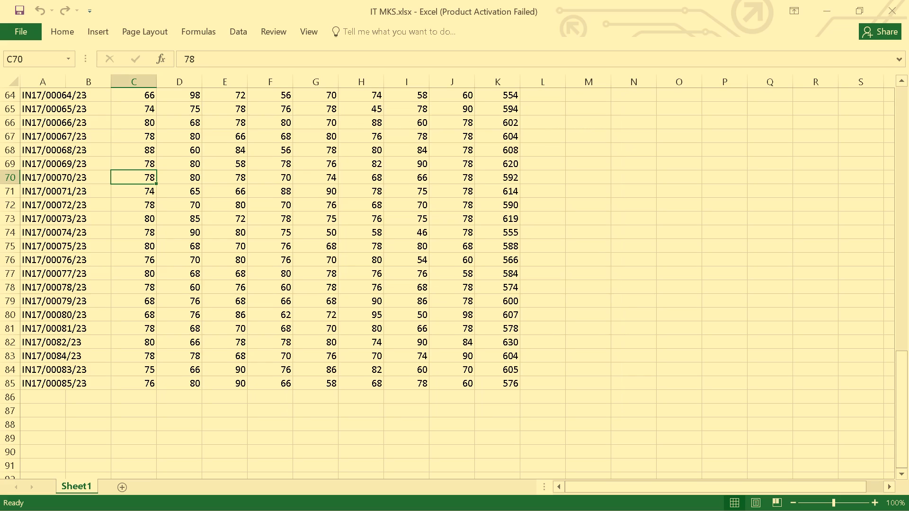
Copy the registration number in A85 into each of the cells A86 through A90.
left_click(59, 381)
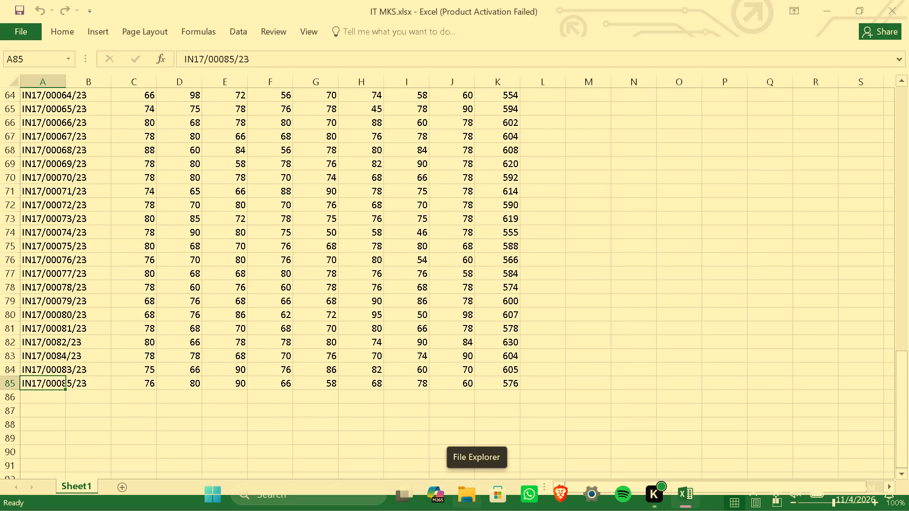
key("ctrl+c")
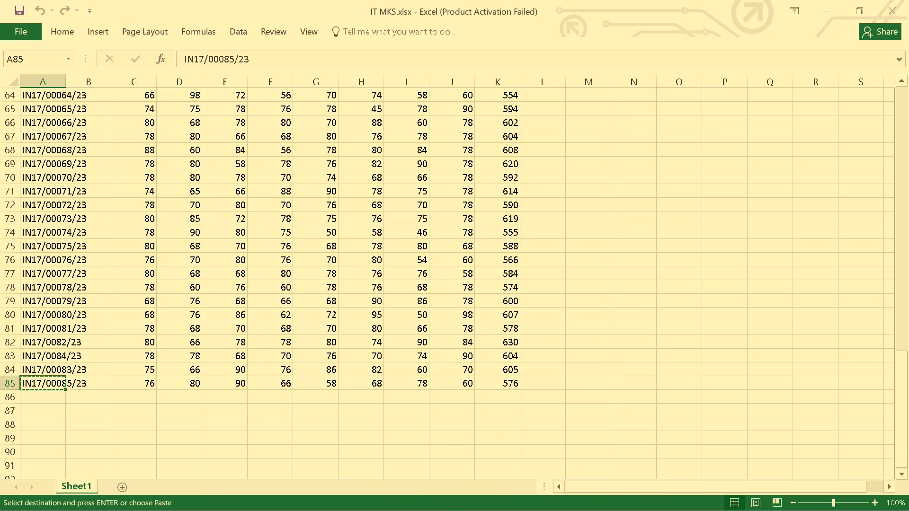
left_click(42, 395)
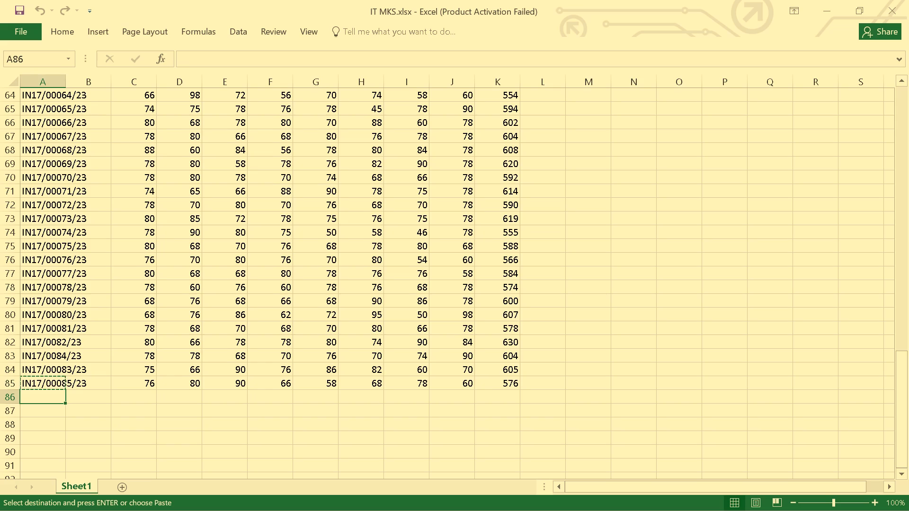
key("ctrl+v")
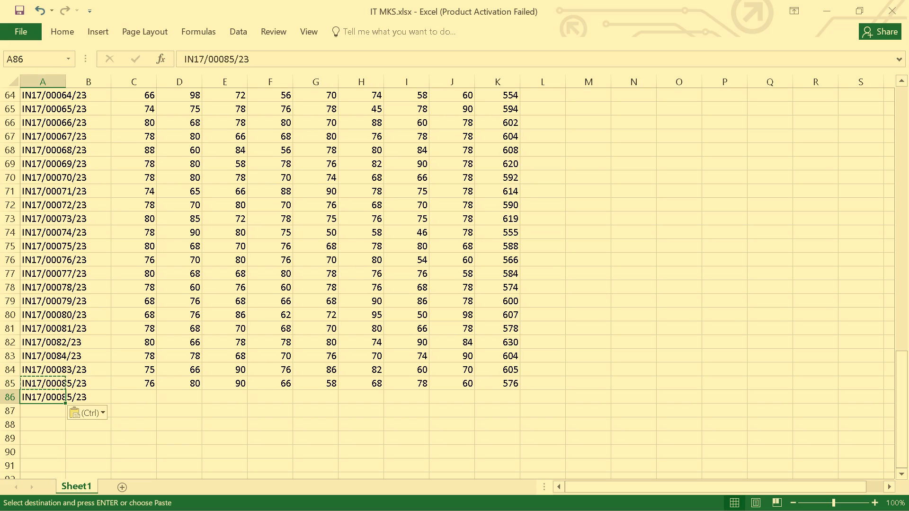
left_click(35, 417)
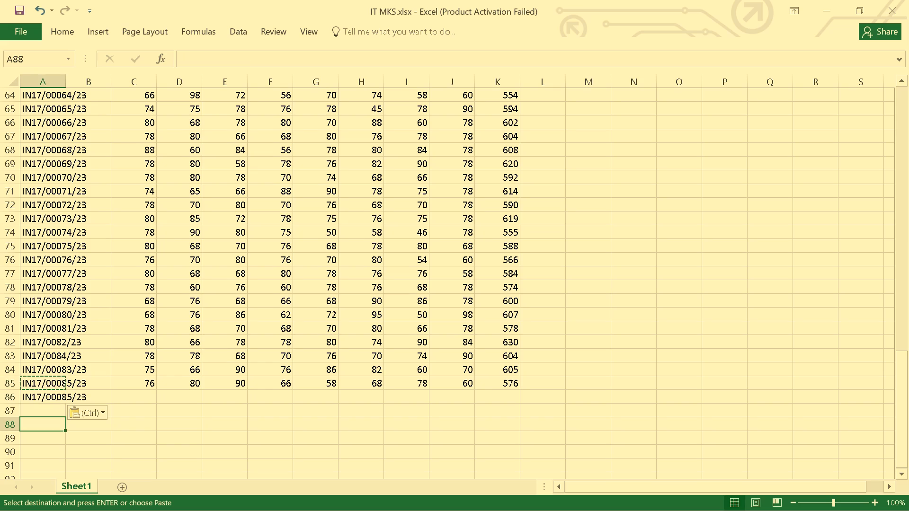
left_click(36, 406)
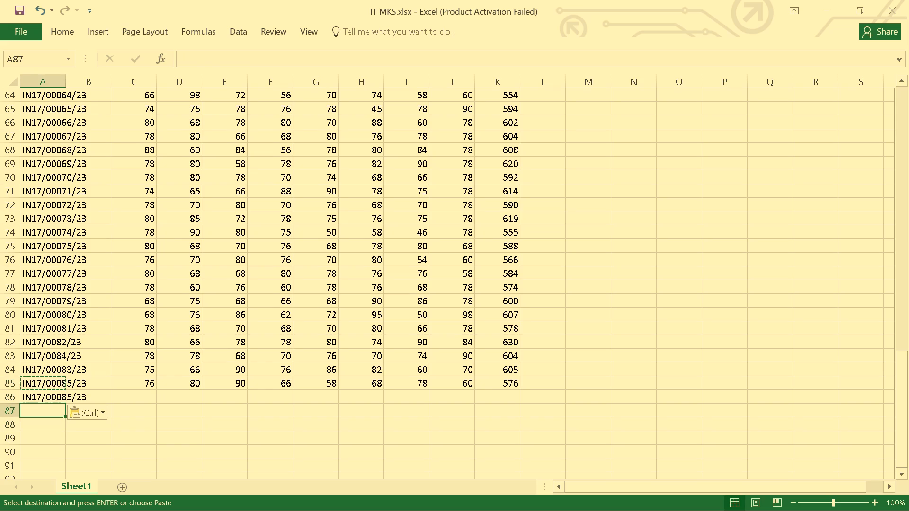
key("ctrl+v")
left_click(30, 428)
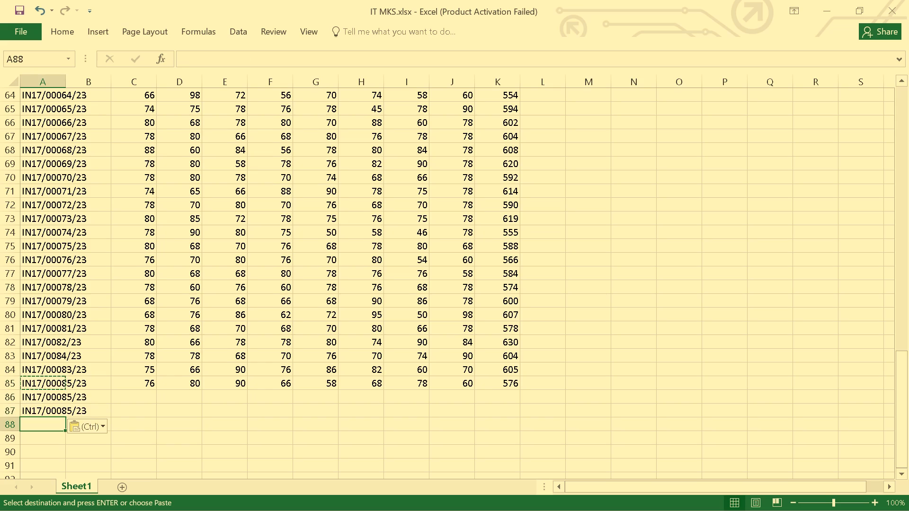
key("ctrl+v")
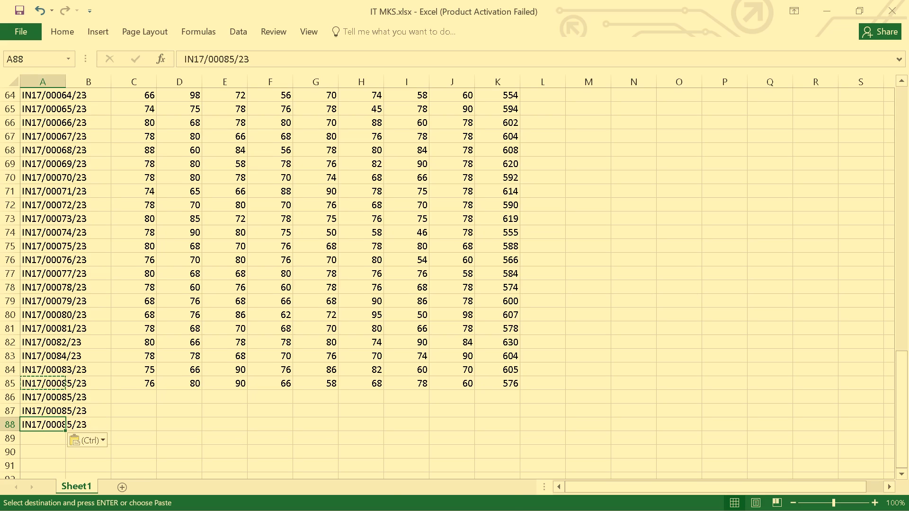
left_click(32, 438)
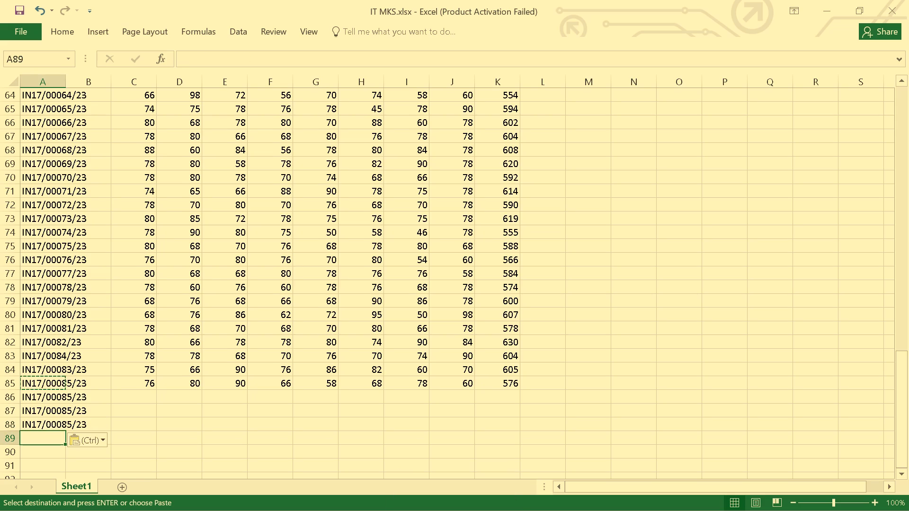
key("ctrl+v")
left_click(36, 453)
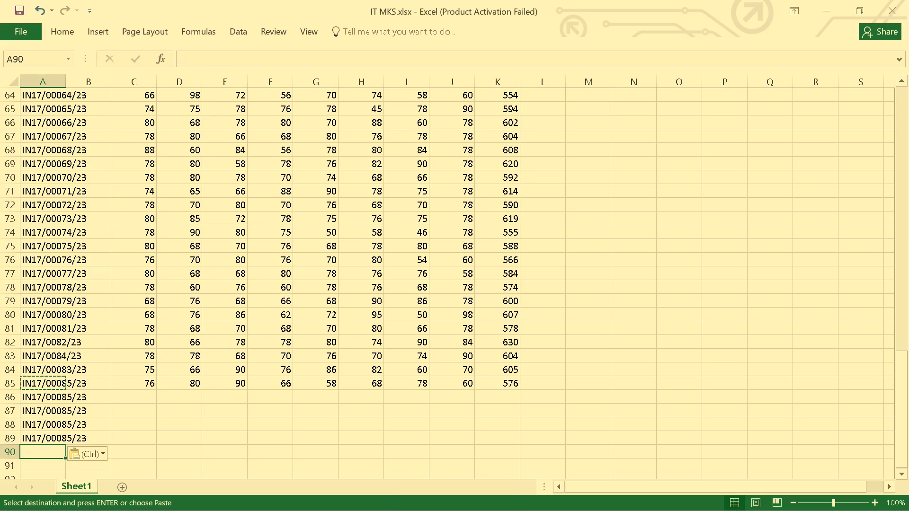
key("ctrl+v")
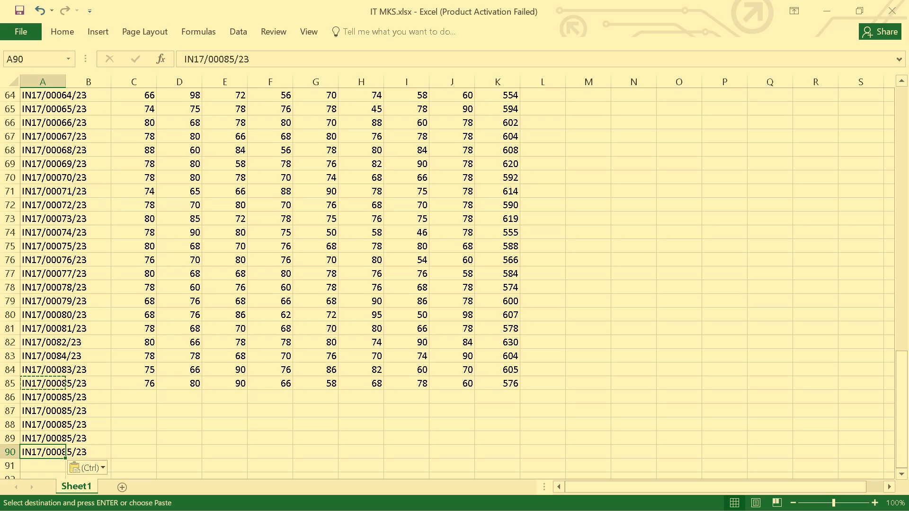
Change the middle part of the registration numbers to 00086 in A86 and 00087 in A87.
left_click(57, 397)
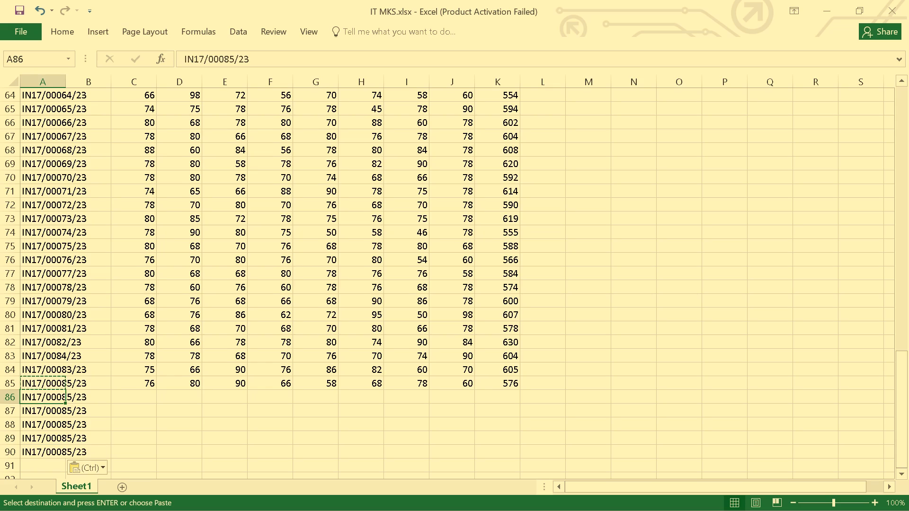
left_click(232, 60)
key("BackSpace")
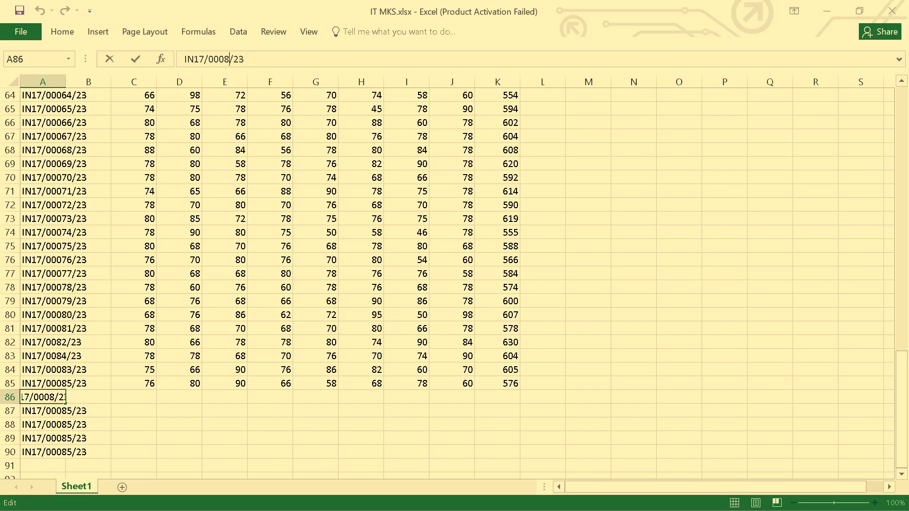
key("6")
left_click(53, 414)
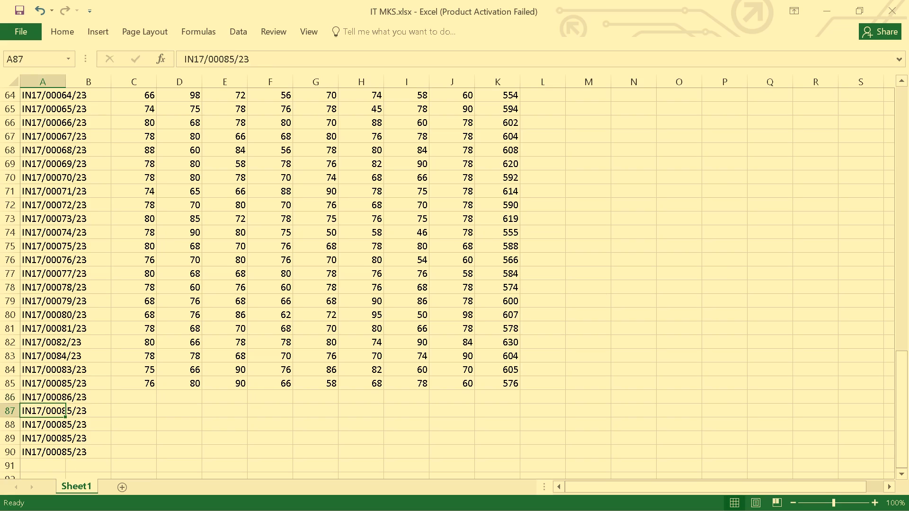
left_click(232, 57)
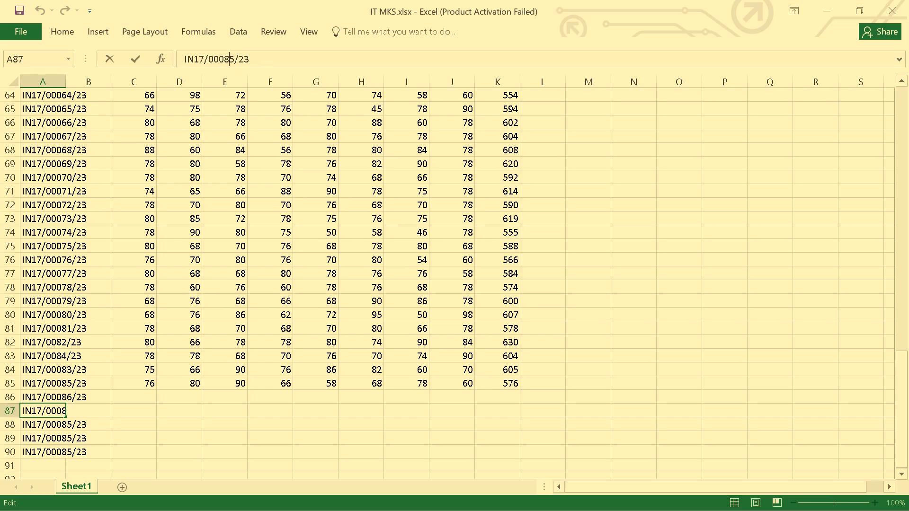
key("BackSpace")
key("7")
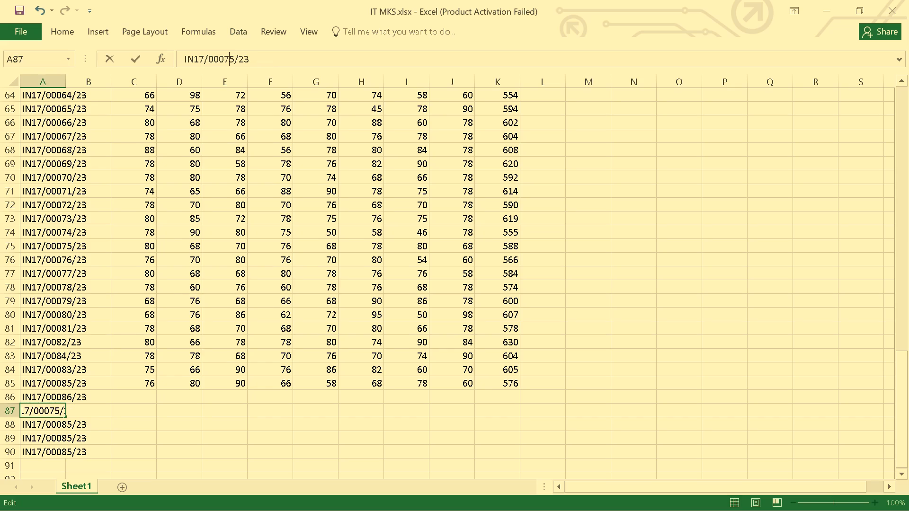
left_click(234, 58)
key("BackSpace")
key("BackSpace")
type("87")
key("Return")
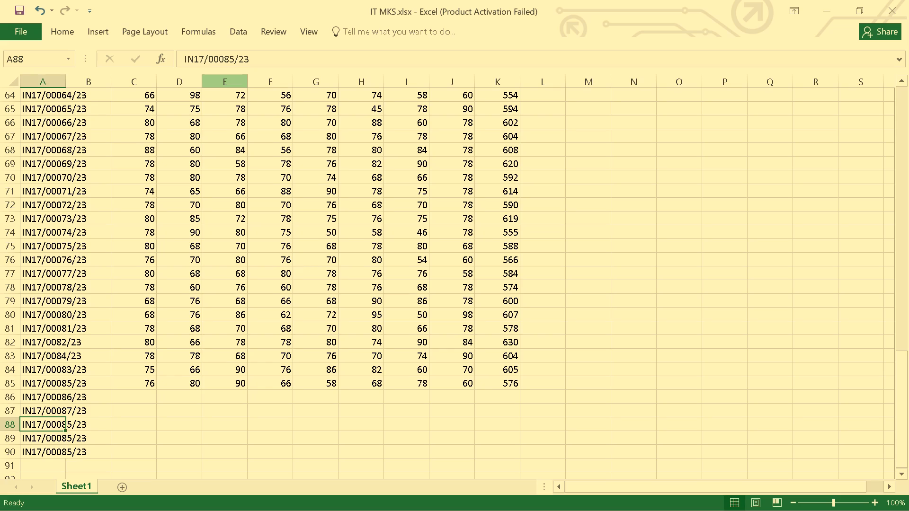
Change the middle part of the registration numbers to 00088 in A88, 00089 in A89 and 00090 in A90.
left_click(235, 59)
key("BackSpace")
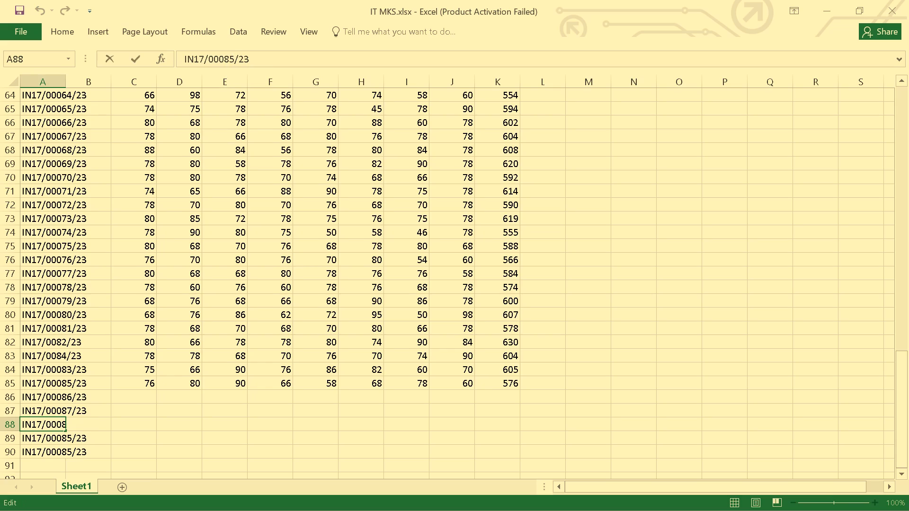
key("8")
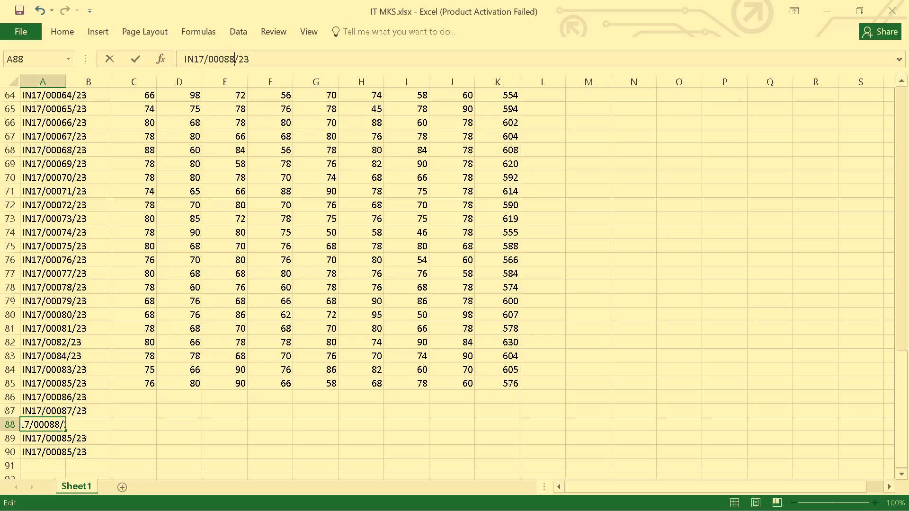
key("Return")
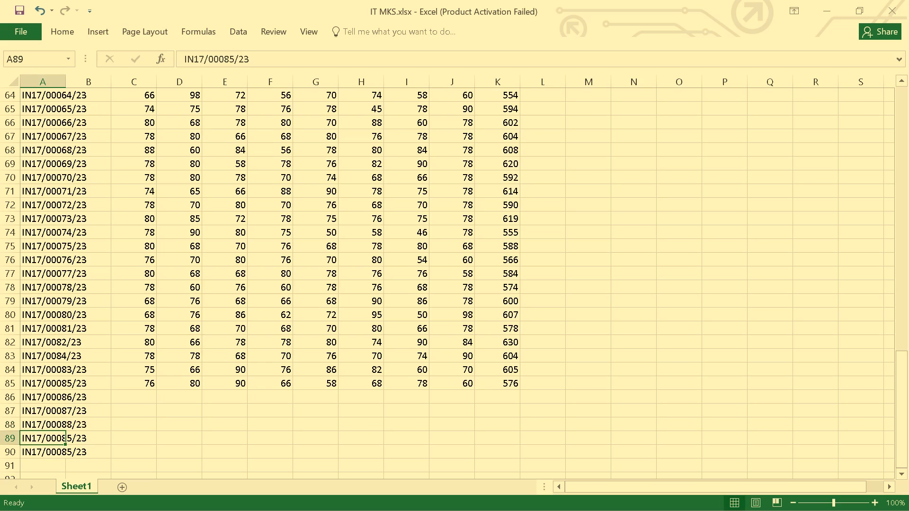
left_click(51, 439)
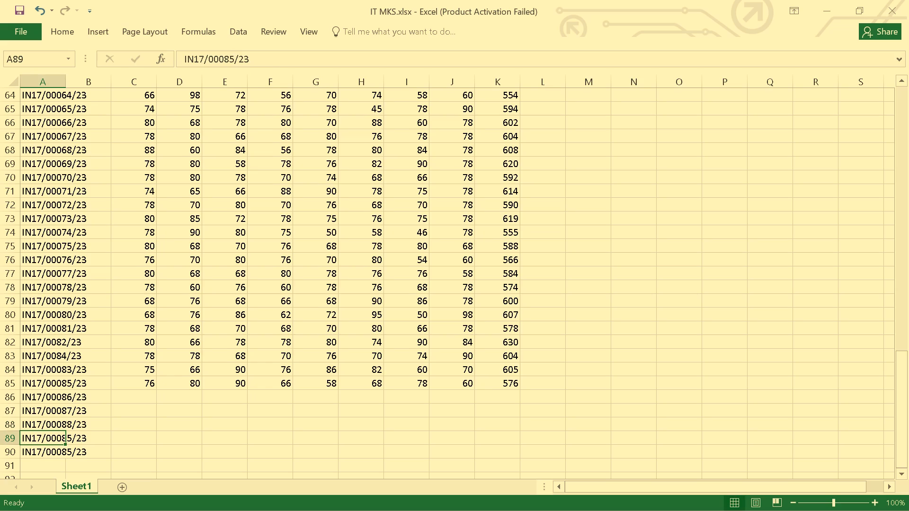
left_click(232, 60)
key("BackSpace")
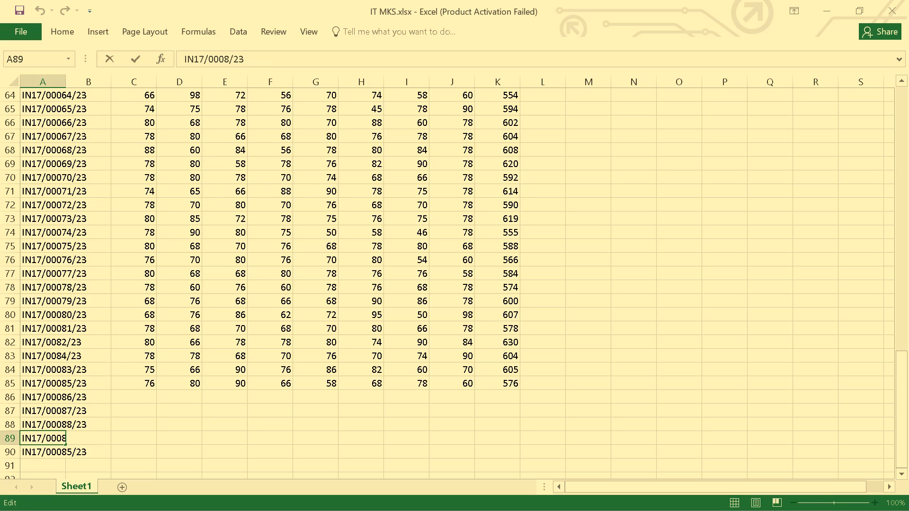
key("9")
key("Return")
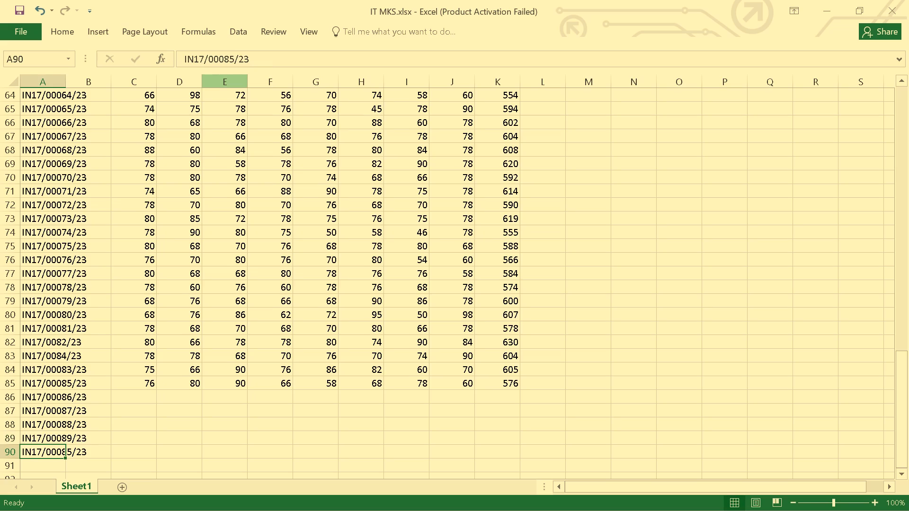
left_click(234, 57)
key("BackSpace")
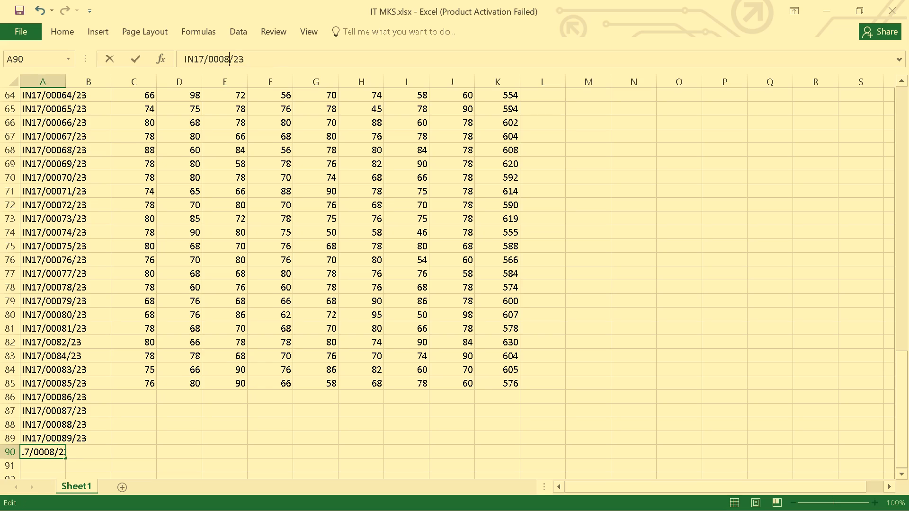
key("BackSpace")
type("90")
key("Return")
Copy the registration number in A90 into each of the cells A91 through A95.
scroll(118, 298, "down", 1)
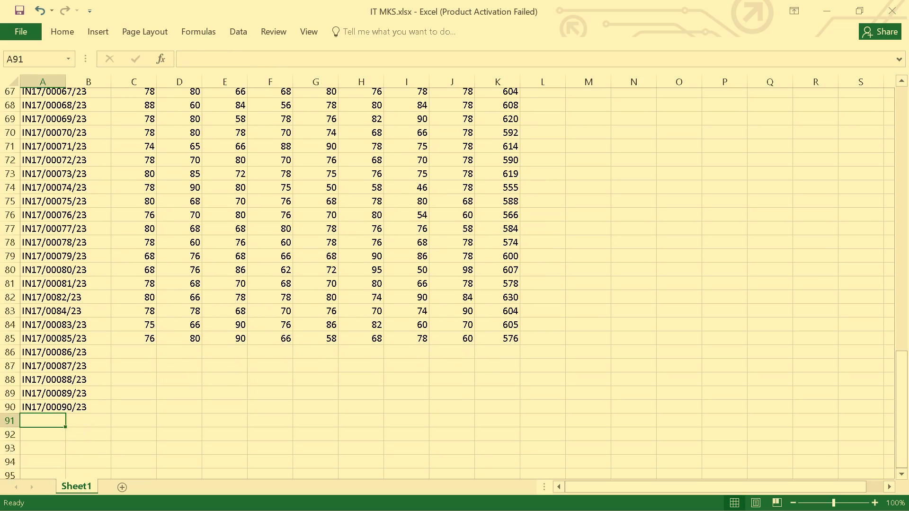
scroll(118, 298, "down", 1)
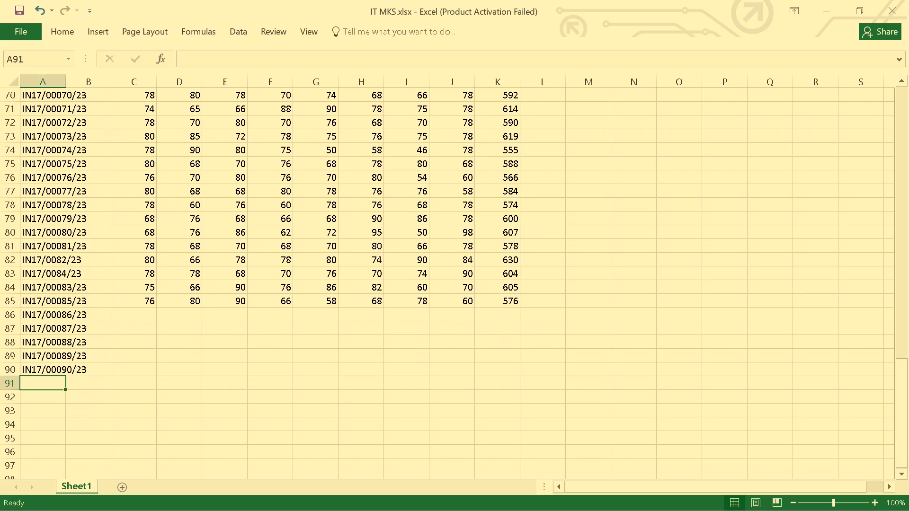
left_click(46, 370)
key("ctrl+c")
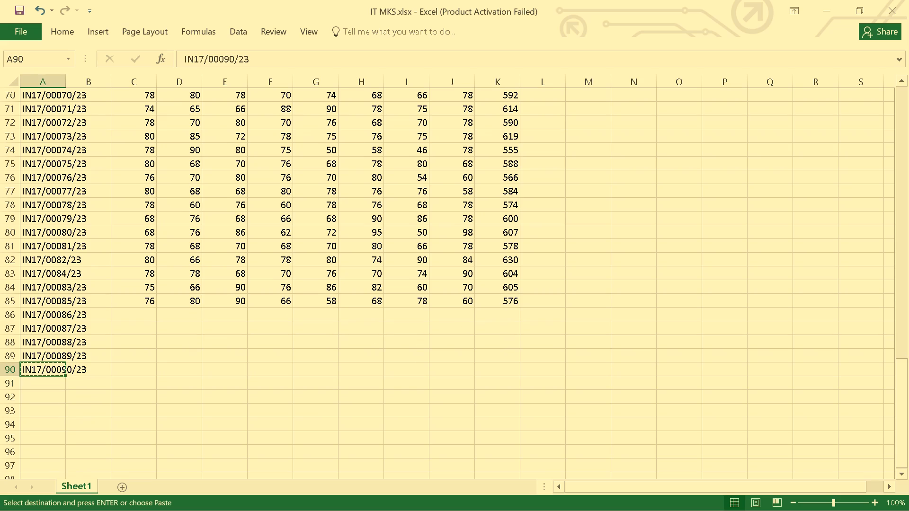
left_click(30, 382)
key("ctrl+v")
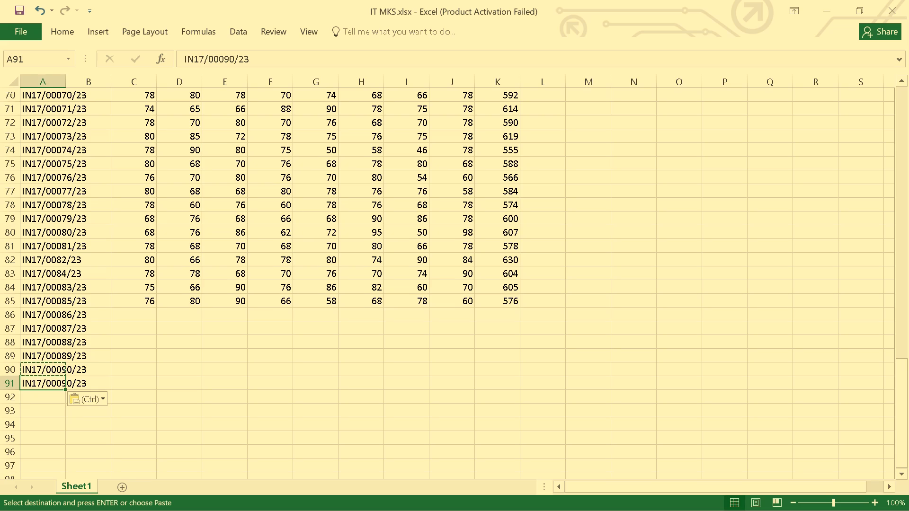
left_click(30, 395)
key("ctrl+v")
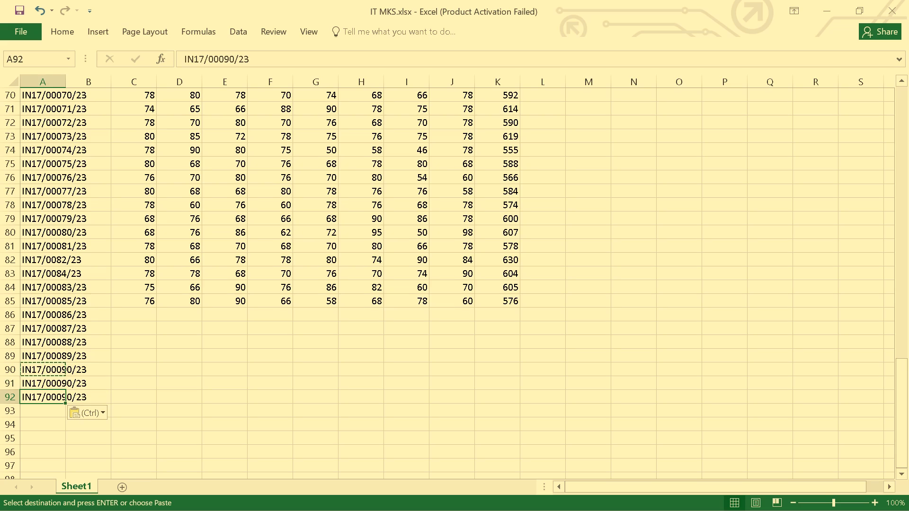
left_click(30, 414)
key("ctrl+v")
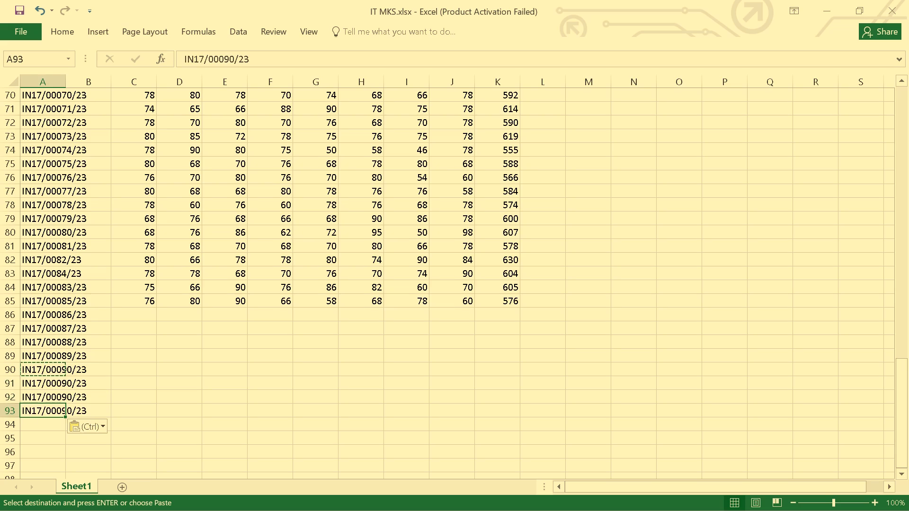
left_click(29, 427)
key("ctrl+v")
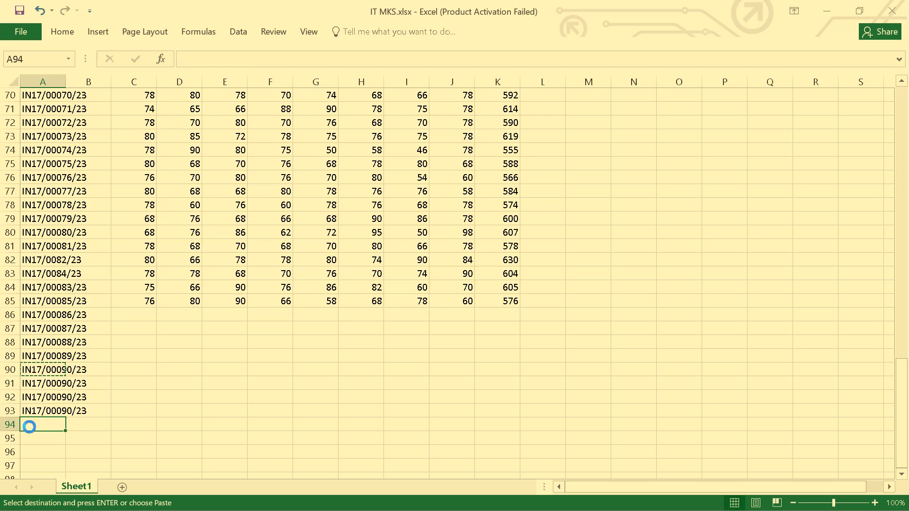
left_click(30, 440)
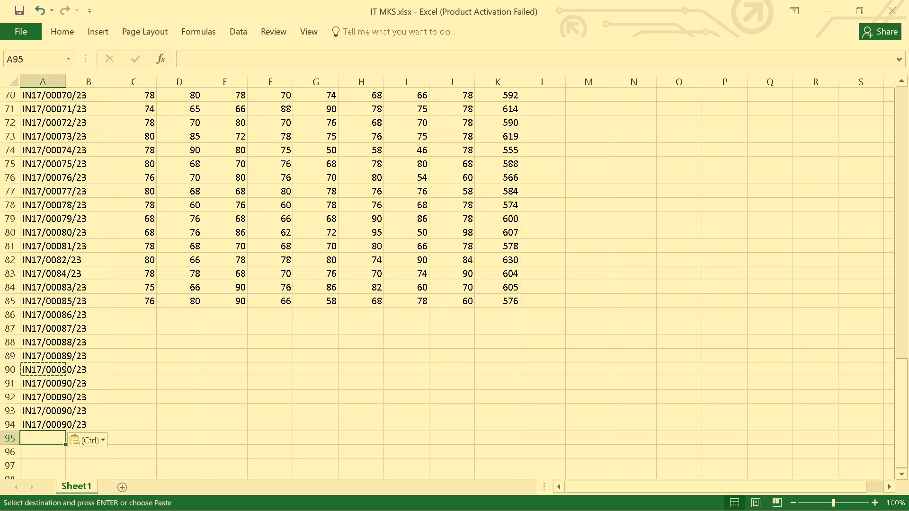
key("ctrl+v")
Paste the copied A90 registration number into each of the cells A96 through A100.
left_click(30, 451)
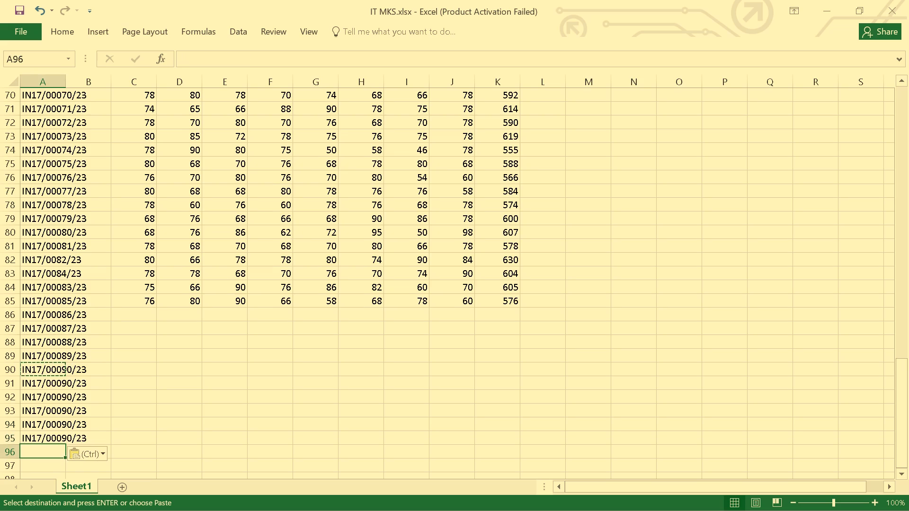
key("ctrl+v")
scroll(68, 377, "down", 1)
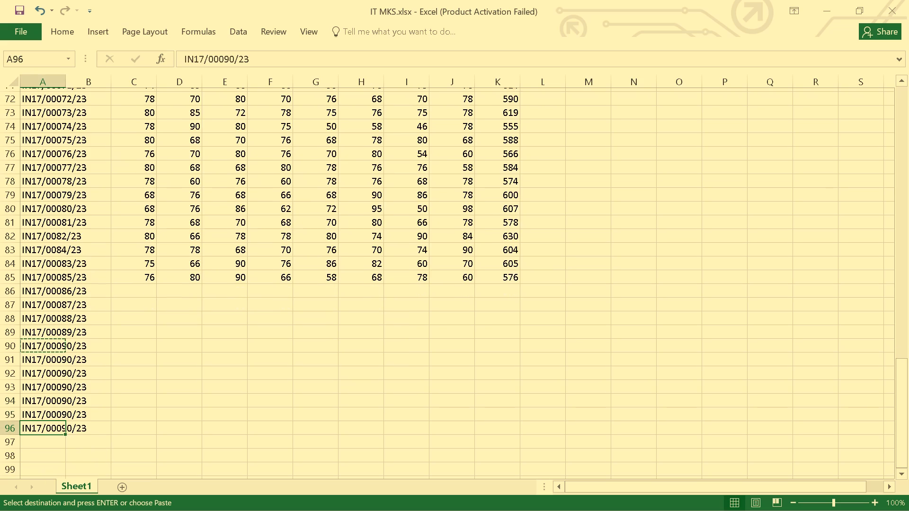
left_click(33, 440)
key("ctrl+v")
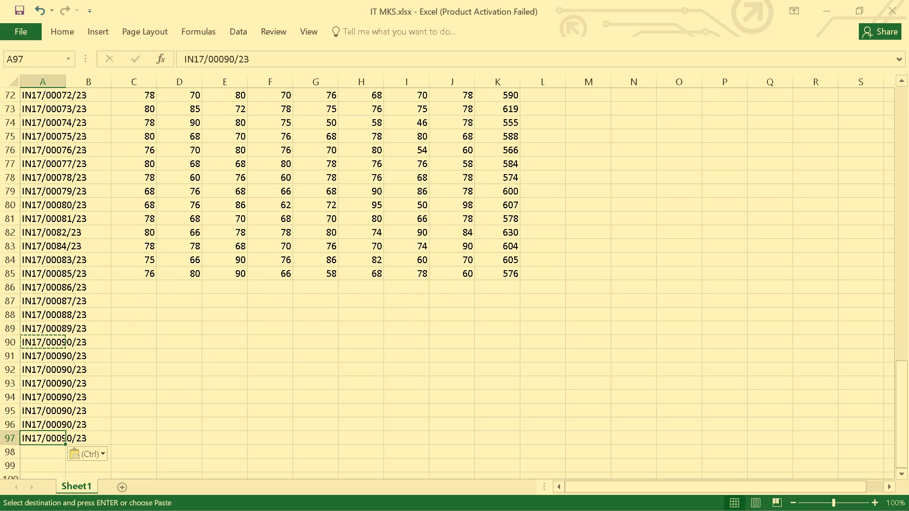
left_click(28, 450)
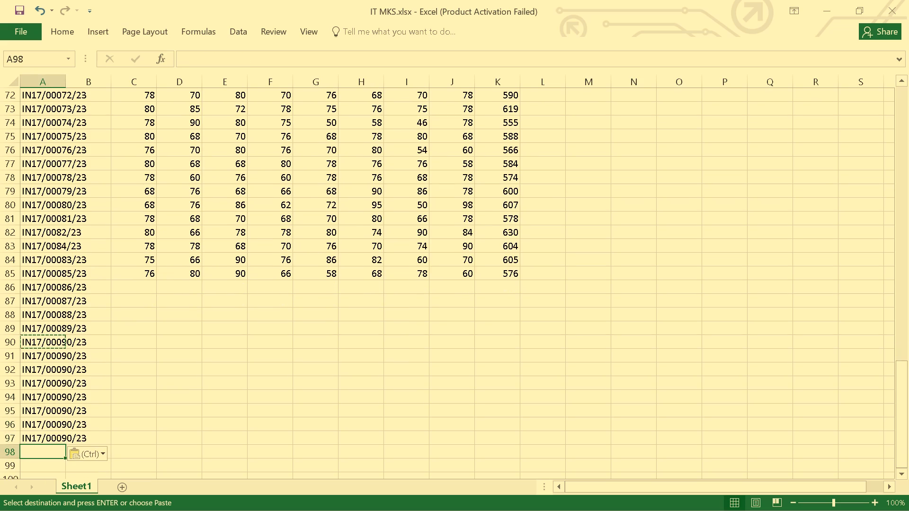
key("ctrl+v")
left_click(26, 468)
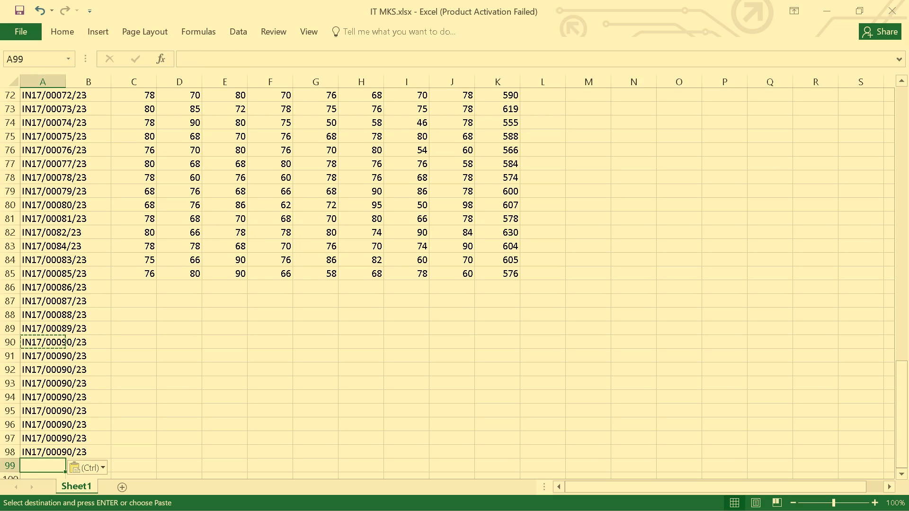
key("ctrl+v")
scroll(162, 399, "down", 1)
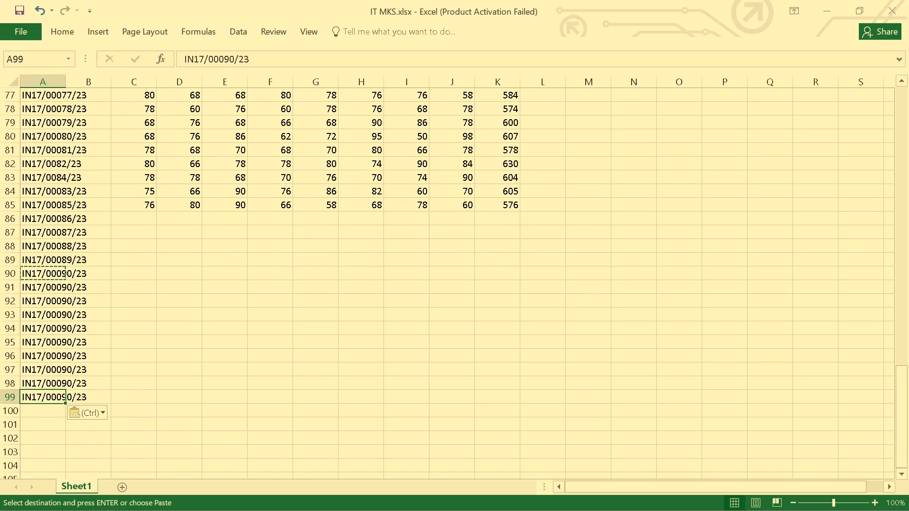
left_click(39, 411)
key("ctrl+v")
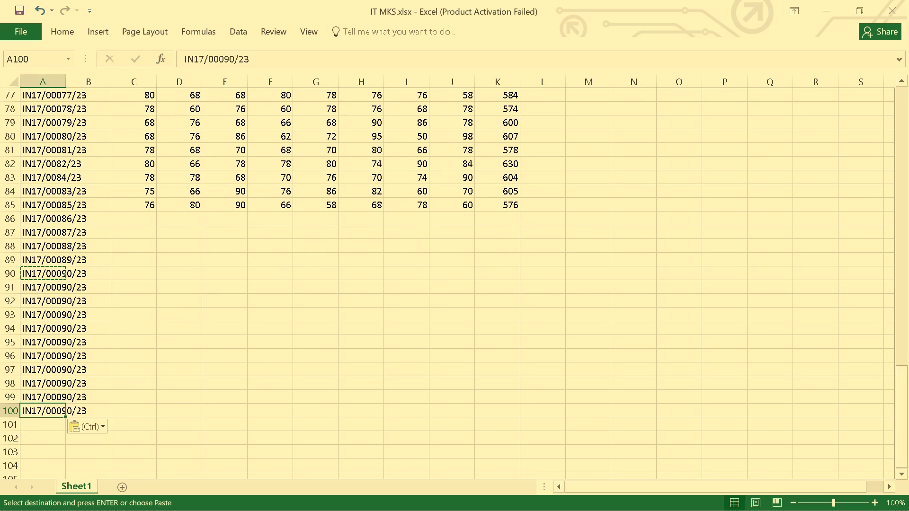
Change the middle part of the registration number in A100 to 00100.
left_click(233, 58)
key("BackSpace")
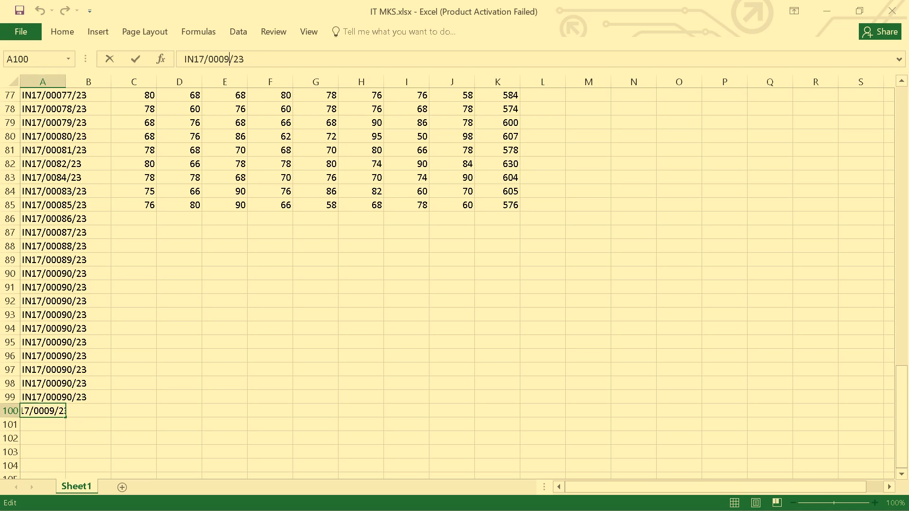
key("BackSpace")
key("BackSpace")
key("1")
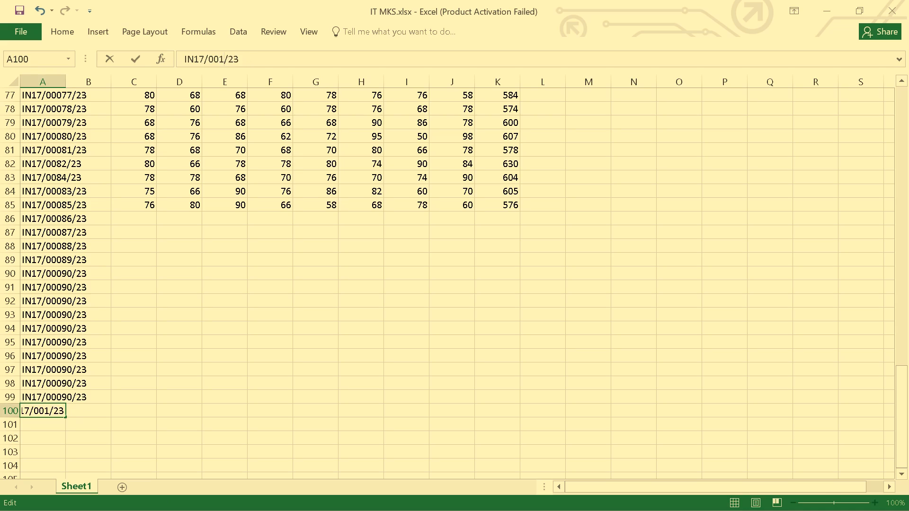
key("0")
key("0")
key("Return")
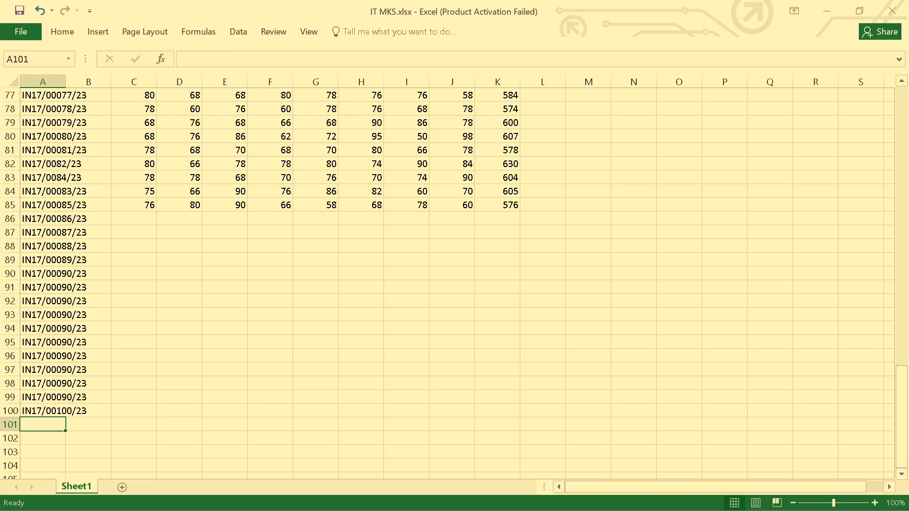
Change the middle part of the registration numbers to 00099 in A99 and 00098 in A98.
left_click(48, 399)
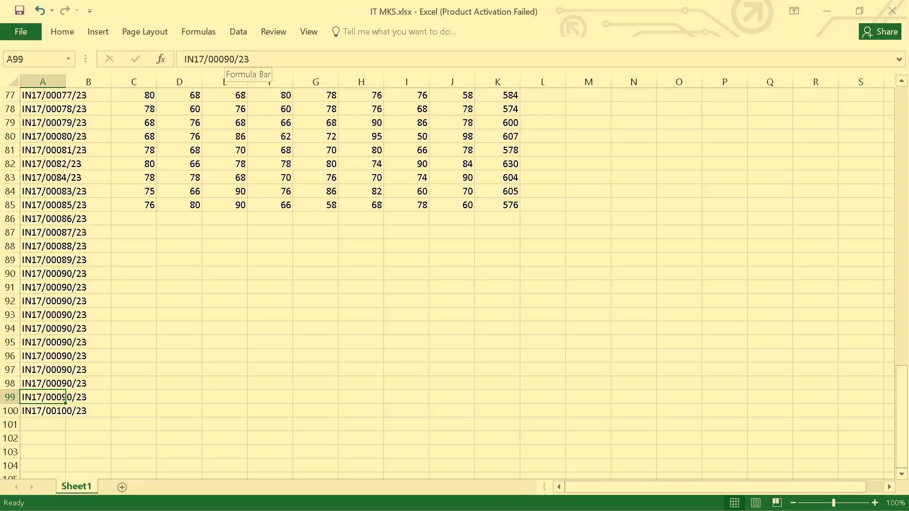
left_click(233, 59)
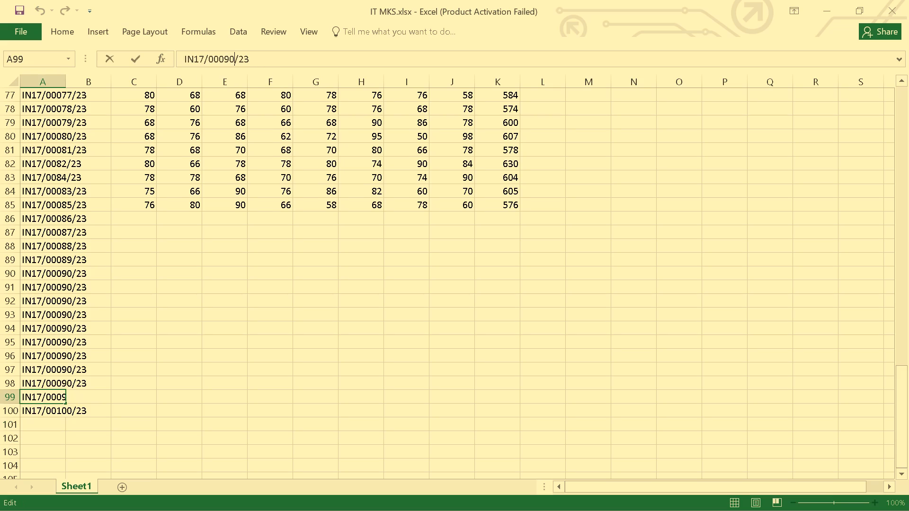
key("BackSpace")
key("9")
key("Up")
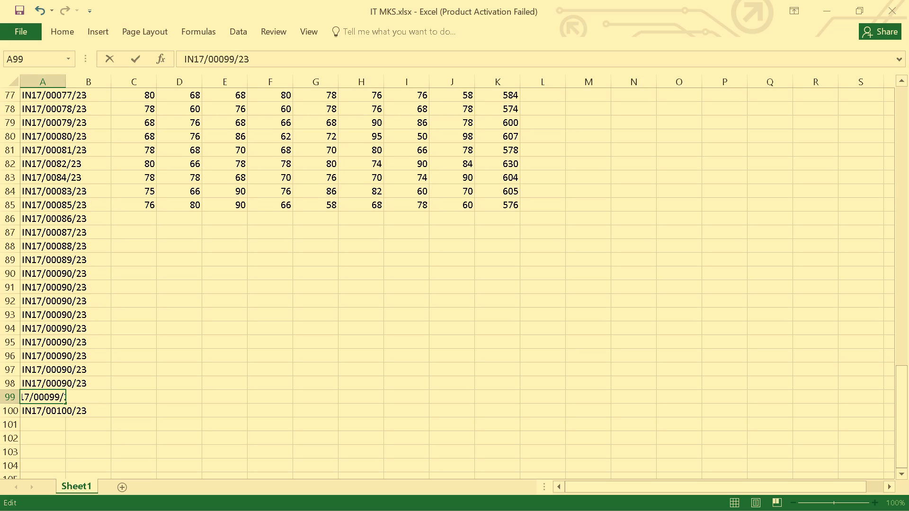
key("Return")
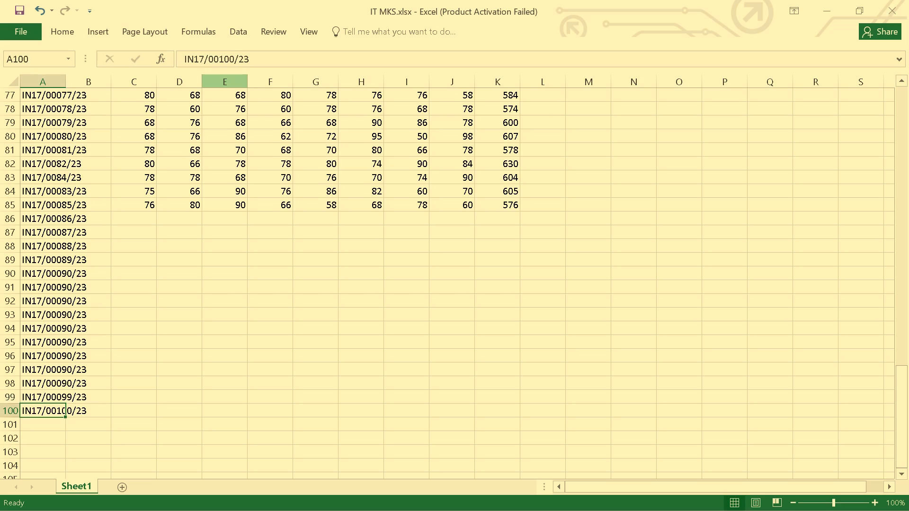
left_click(65, 388)
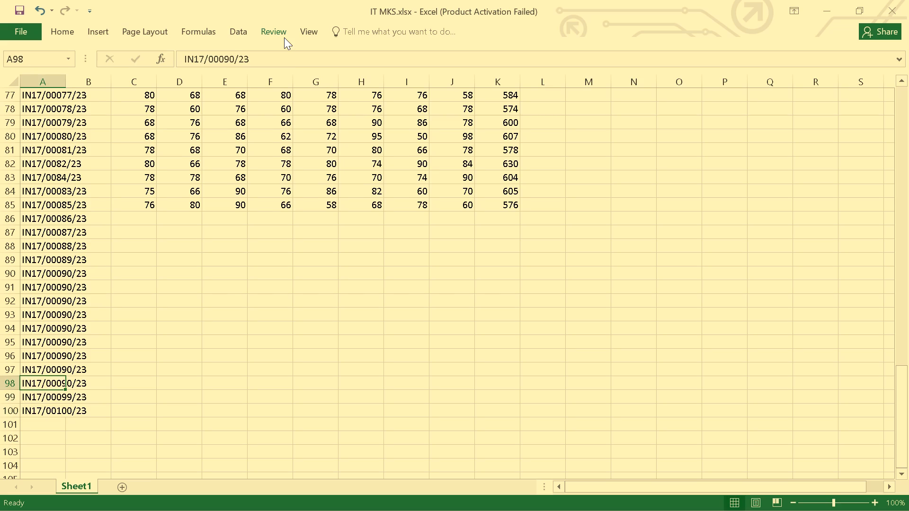
left_click(234, 56)
key("BackSpace")
key("8")
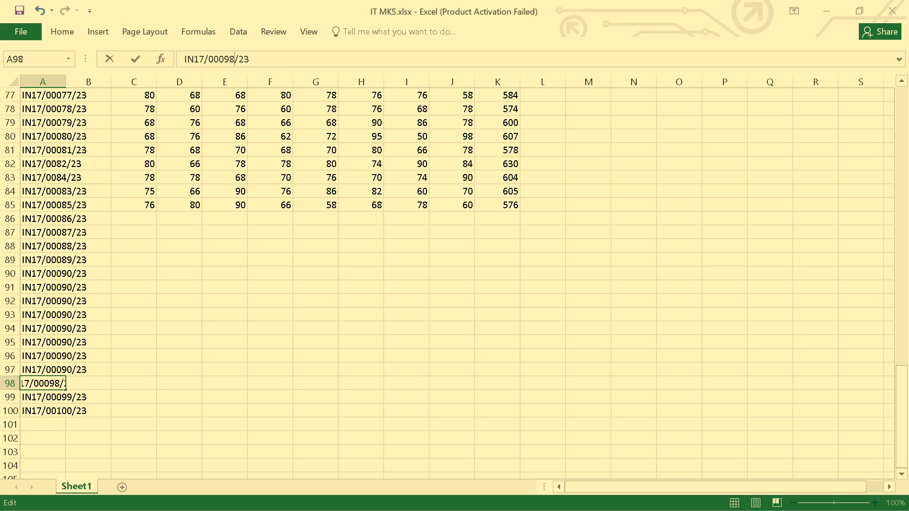
key("Return")
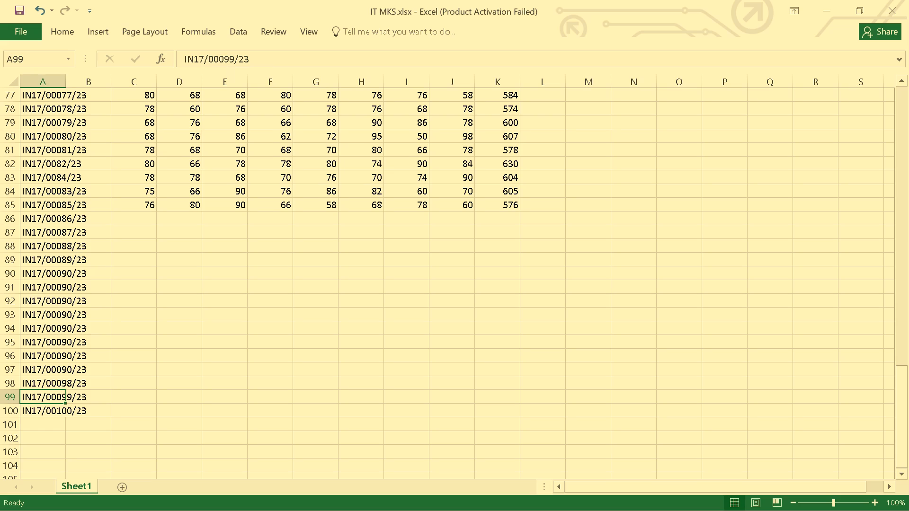
Change the middle part of the registration number in A97 to 00097.
left_click(67, 368)
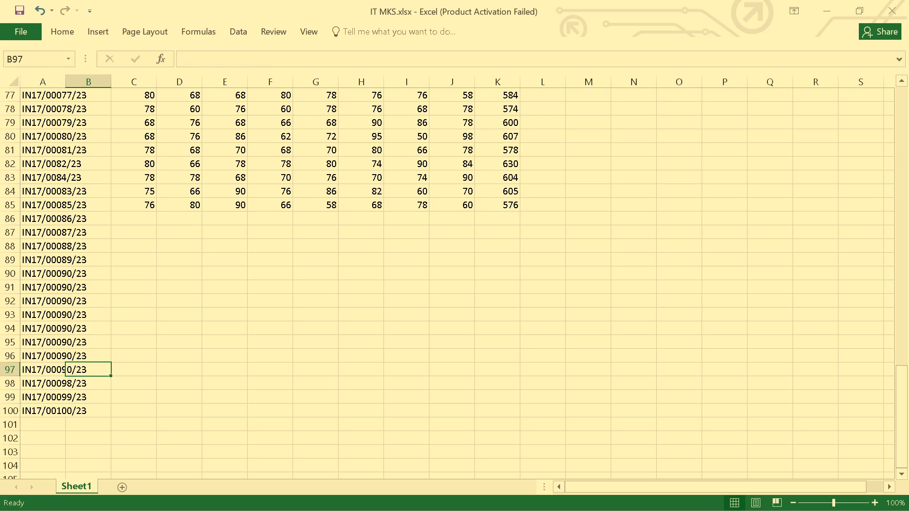
left_click(60, 370)
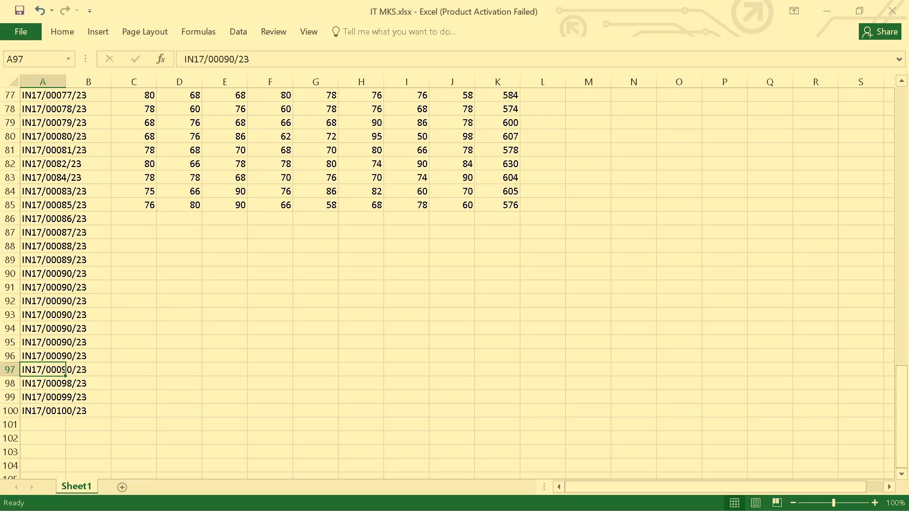
left_click(232, 59)
key("BackSpace")
key("7")
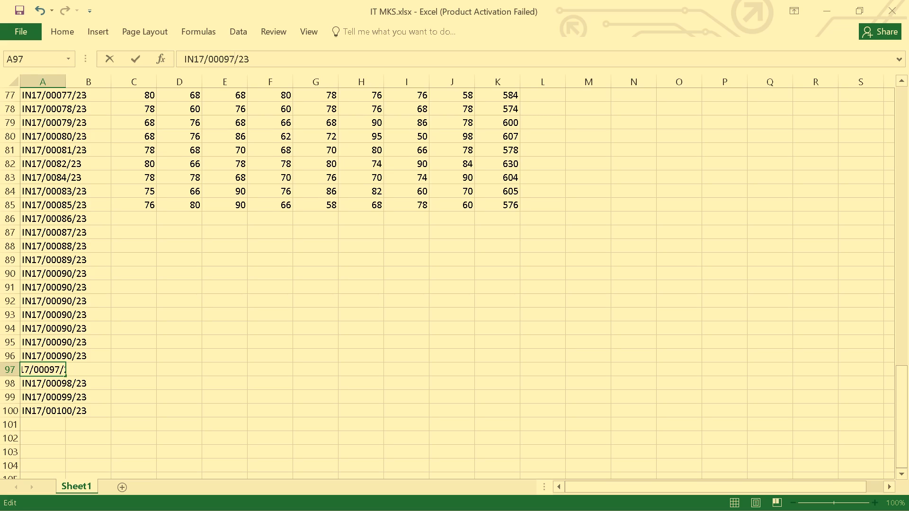
key("Up")
key("Return")
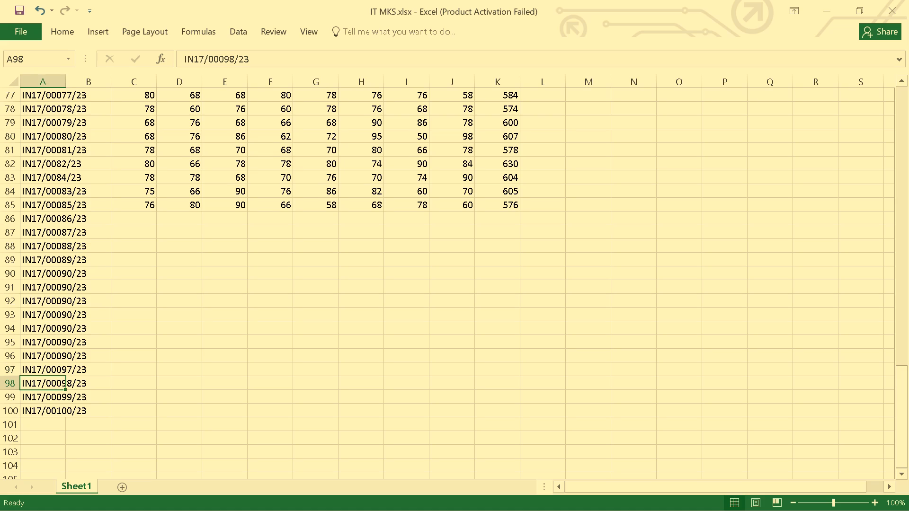
Change the middle part of the registration numbers to 00096 in A96 and 00095 in A95.
left_click(62, 355)
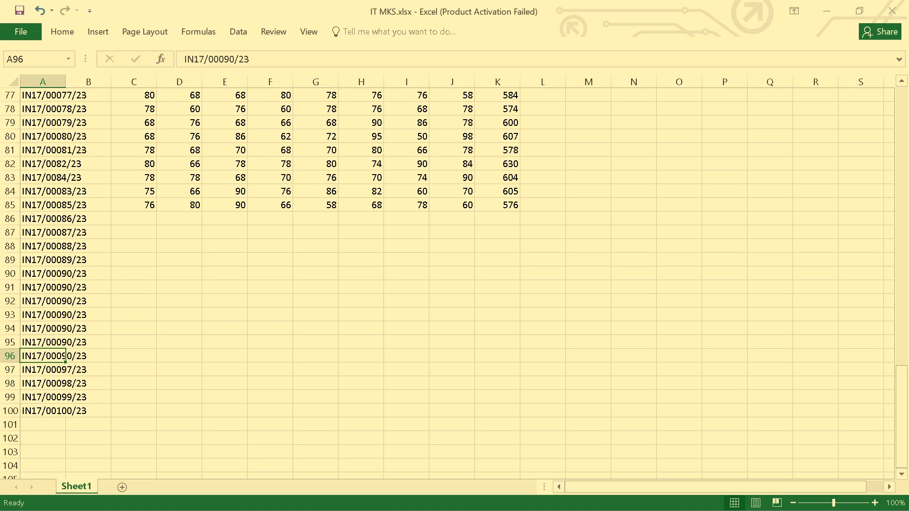
left_click(233, 58)
key("BackSpace")
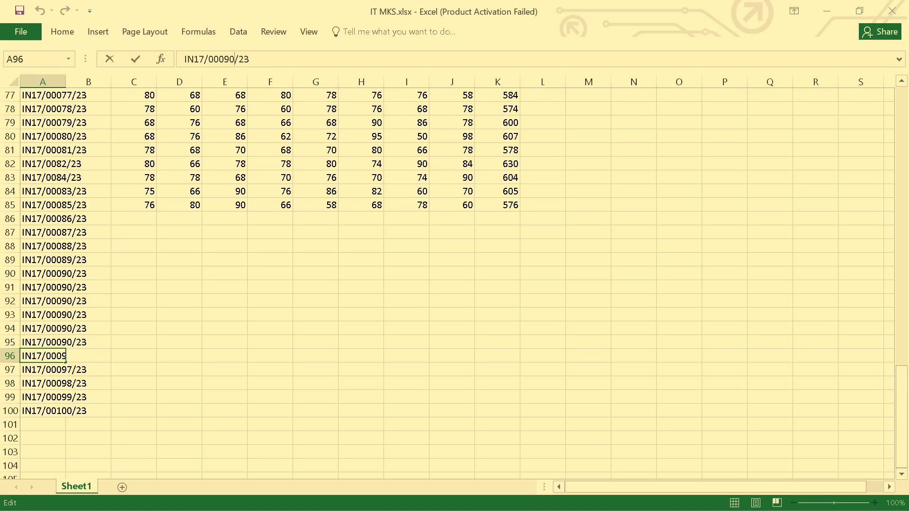
key("6")
key("Return")
left_click(62, 343)
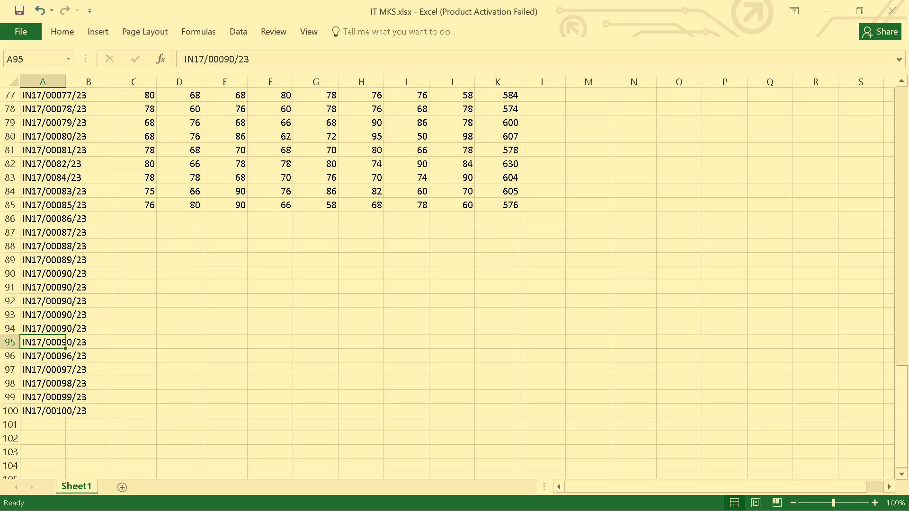
left_click(233, 58)
key("BackSpace")
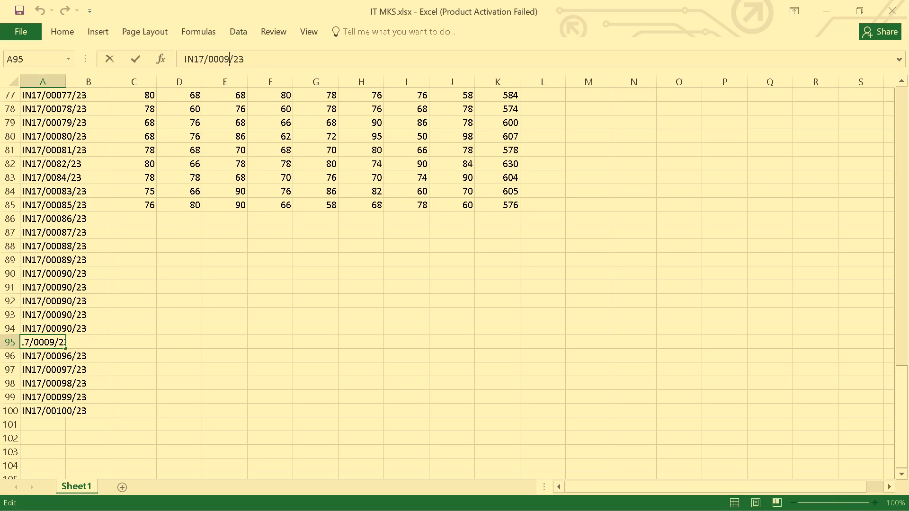
key("5")
key("Return")
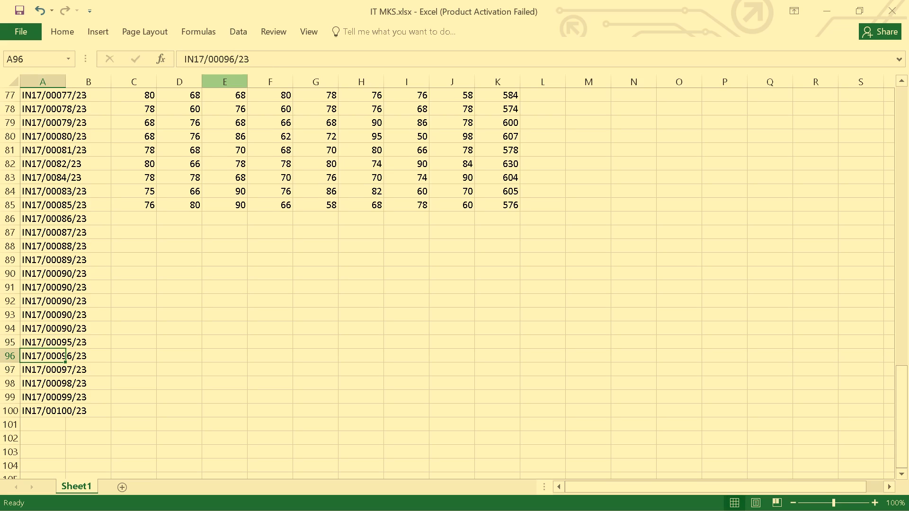
Change the middle part of the registration numbers to 00094 in A94 and 00093 in A93.
left_click(61, 330)
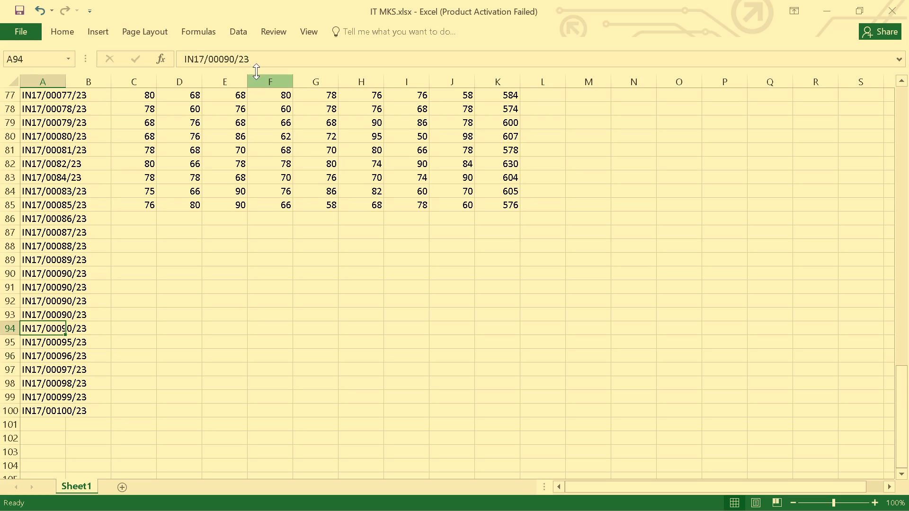
left_click(235, 59)
key("BackSpace")
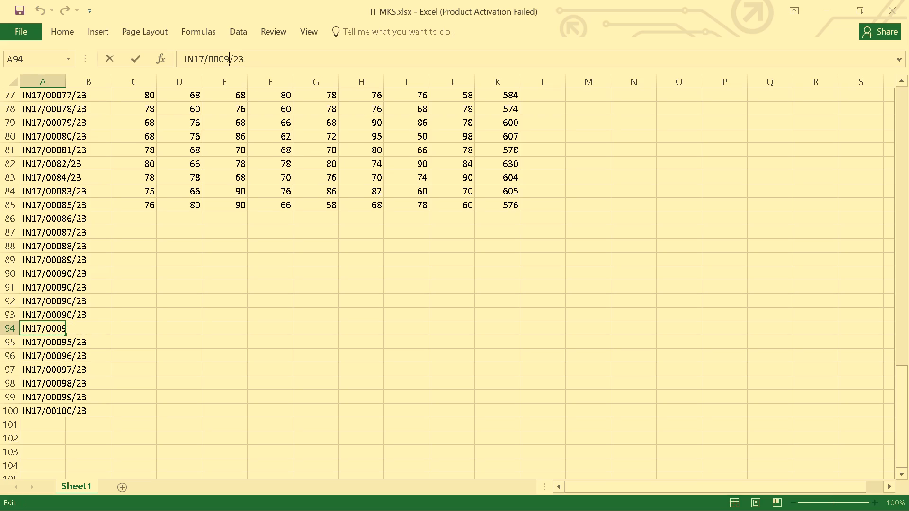
key("4")
key("Return")
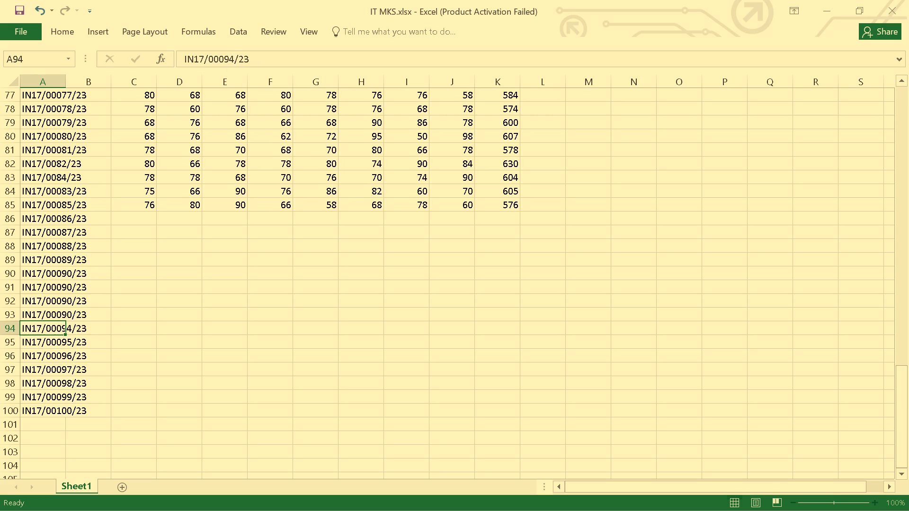
left_click(57, 317)
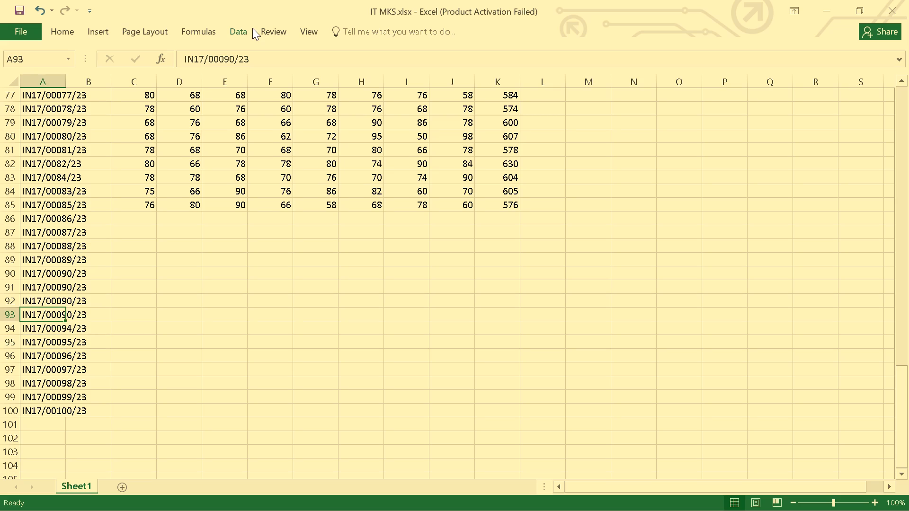
left_click(234, 57)
key("BackSpace")
key("3")
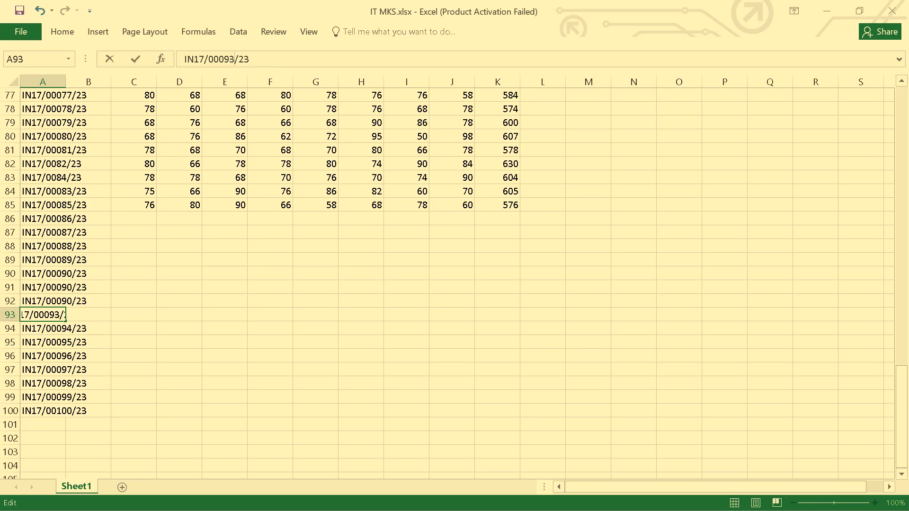
key("Return")
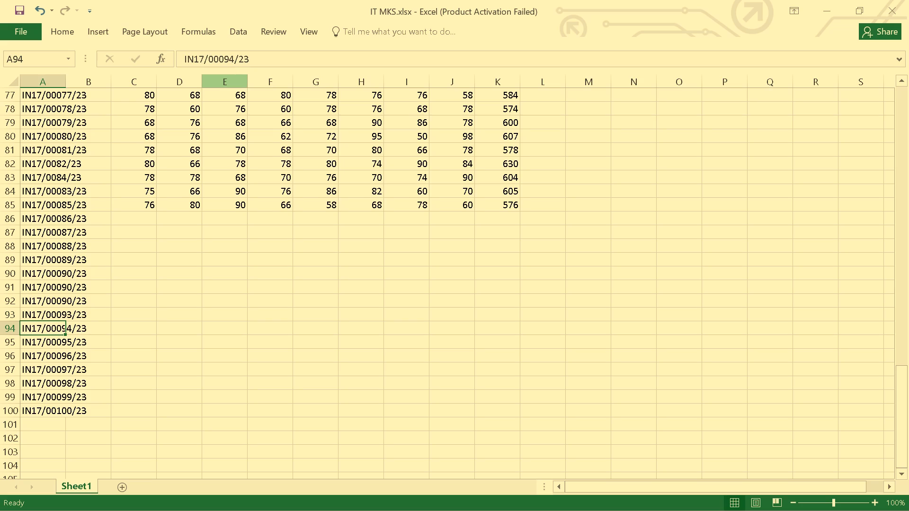
Change the middle part of the registration numbers to 00092 in A92 and 00091 in A91.
left_click(66, 304)
left_click(56, 303)
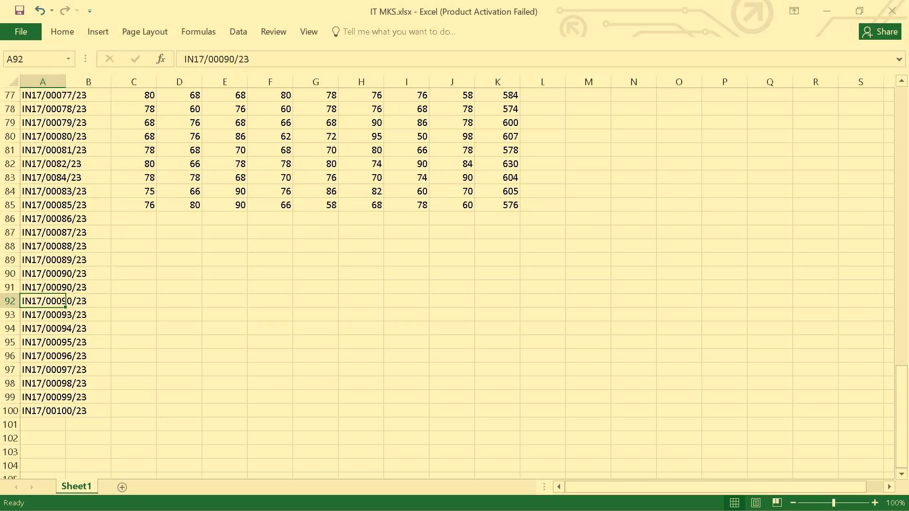
left_click(233, 60)
key("BackSpace")
key("2")
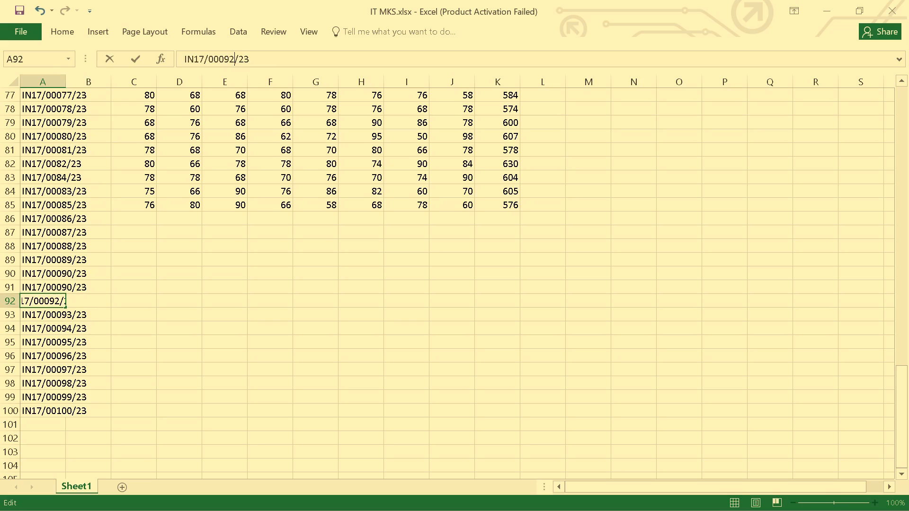
key("Return")
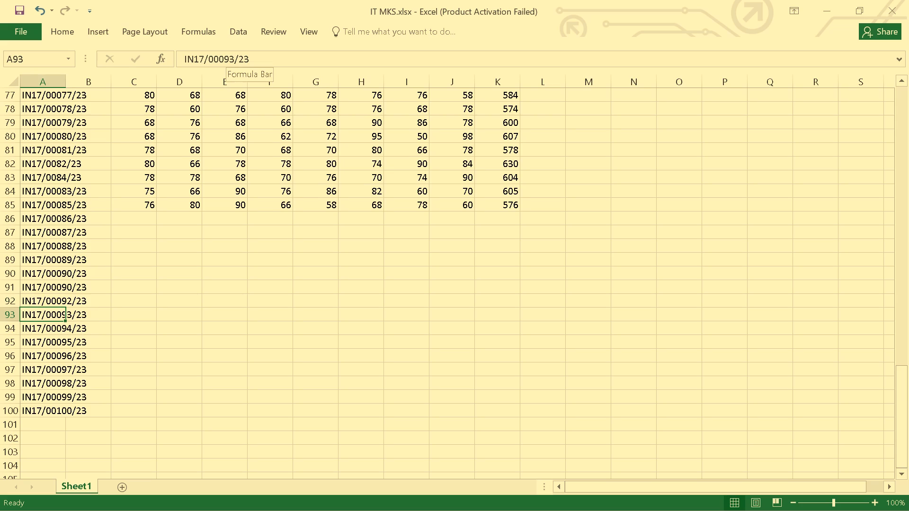
left_click(66, 289)
left_click(40, 290)
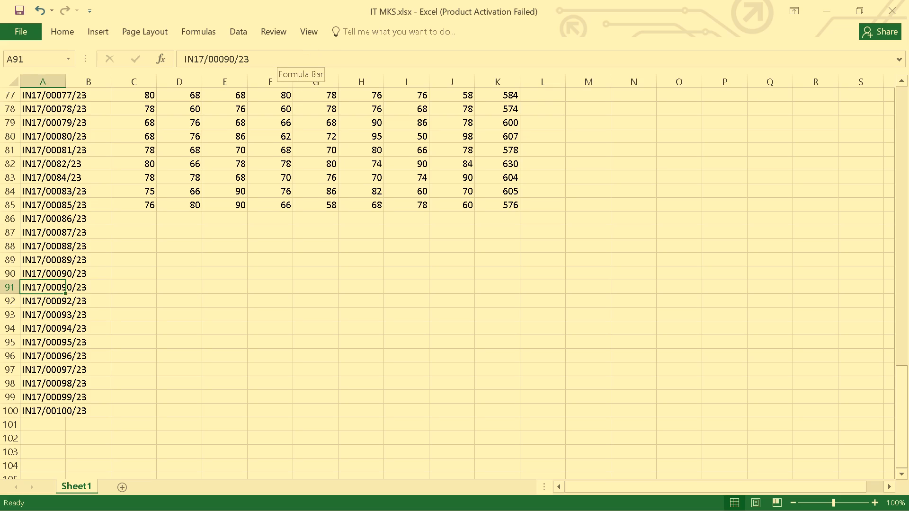
left_click(233, 59)
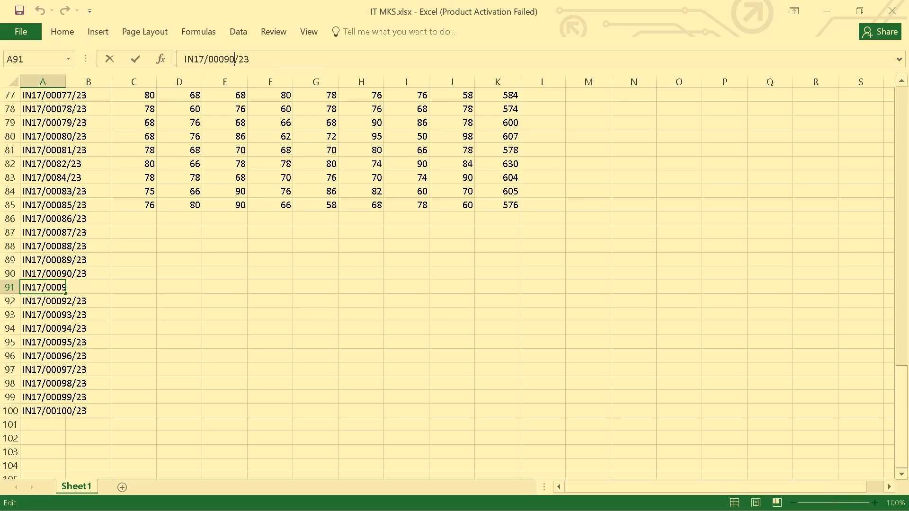
key("BackSpace")
key("1")
left_click(49, 275)
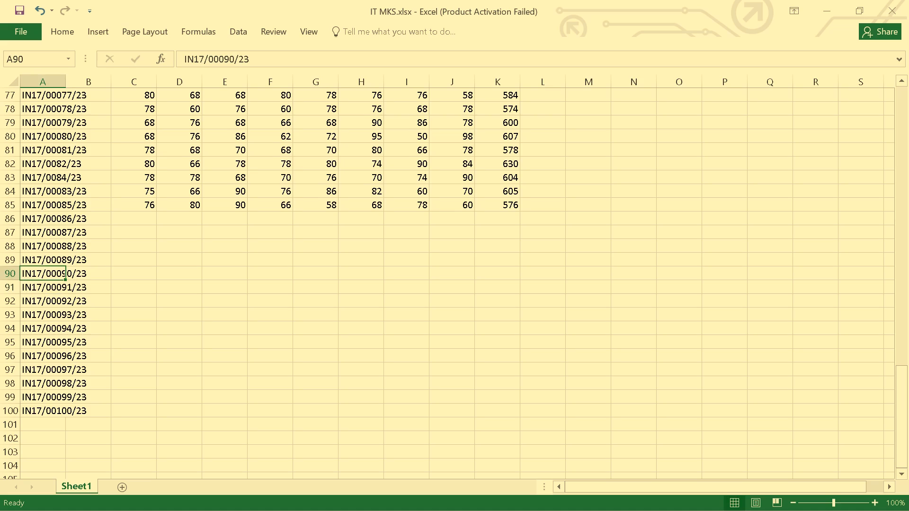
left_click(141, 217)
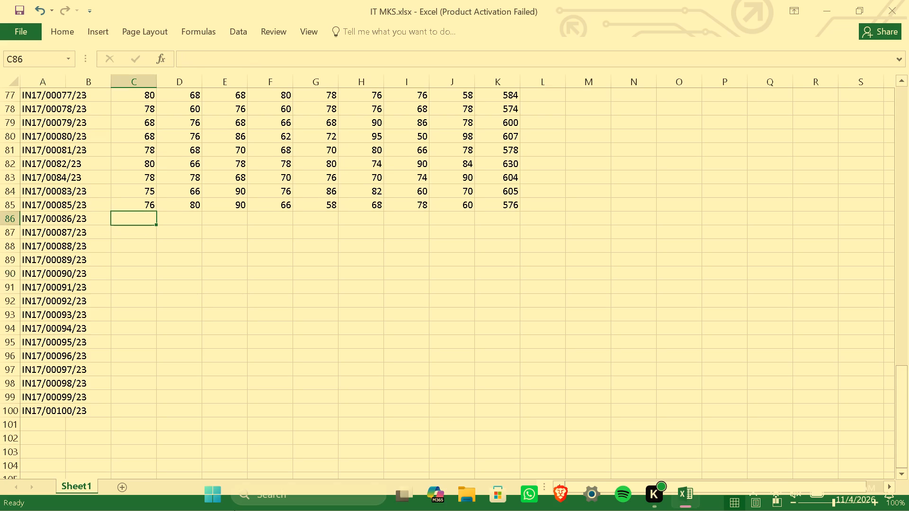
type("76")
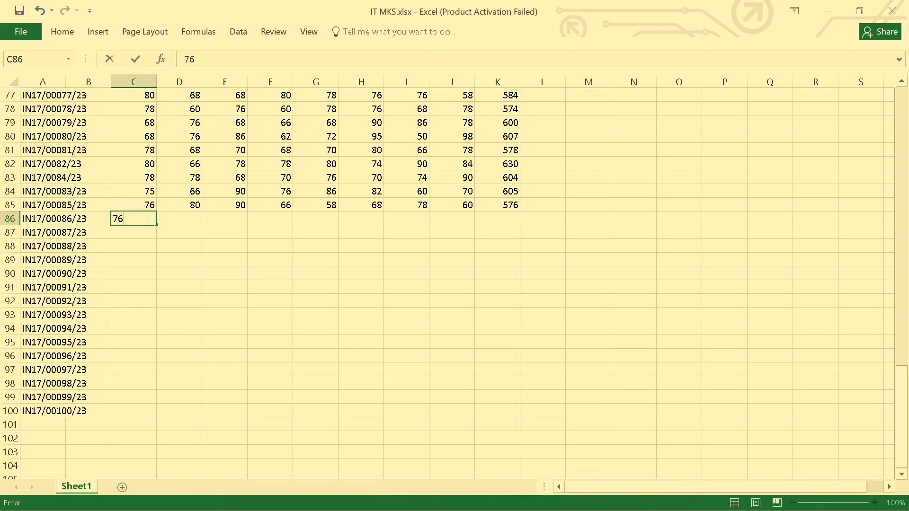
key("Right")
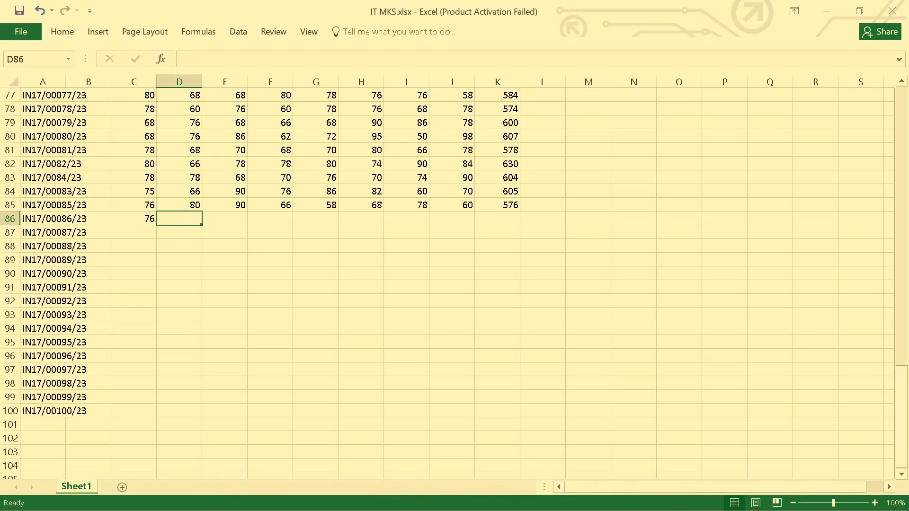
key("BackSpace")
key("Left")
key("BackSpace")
key("6")
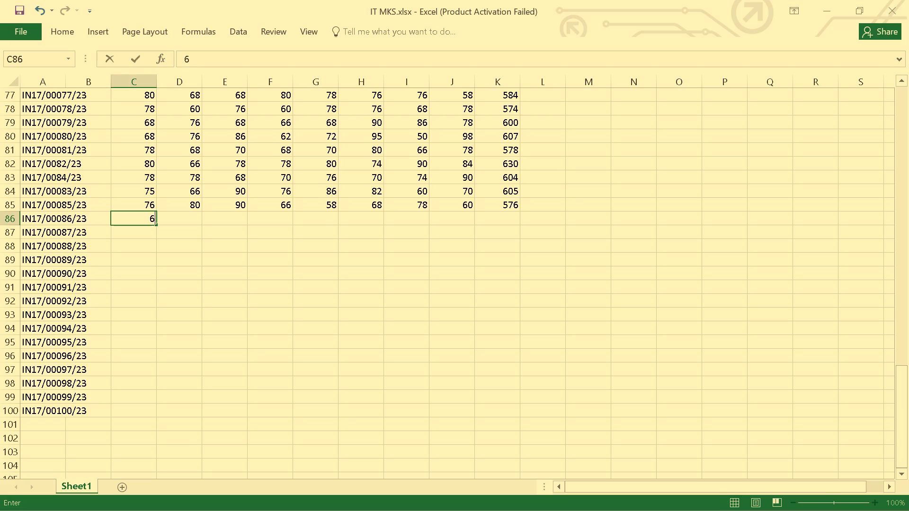
key("8")
key("Right")
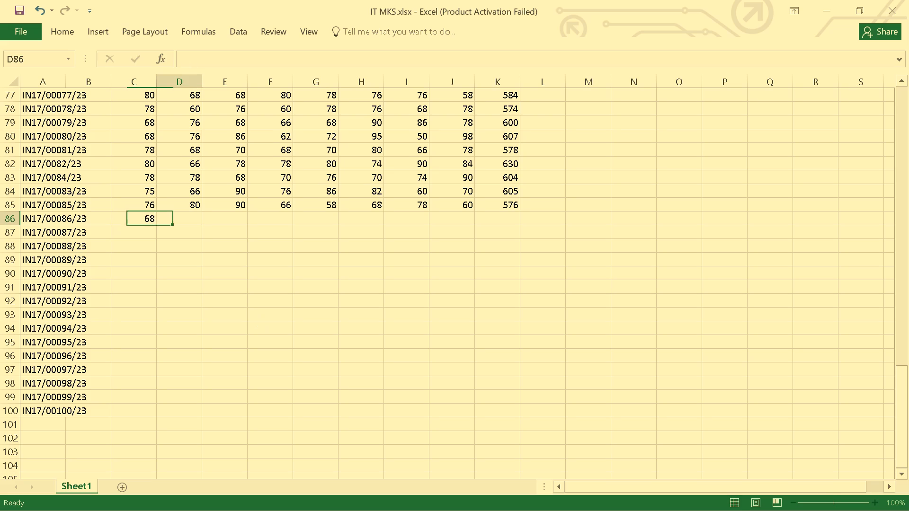
type("74")
key("Right")
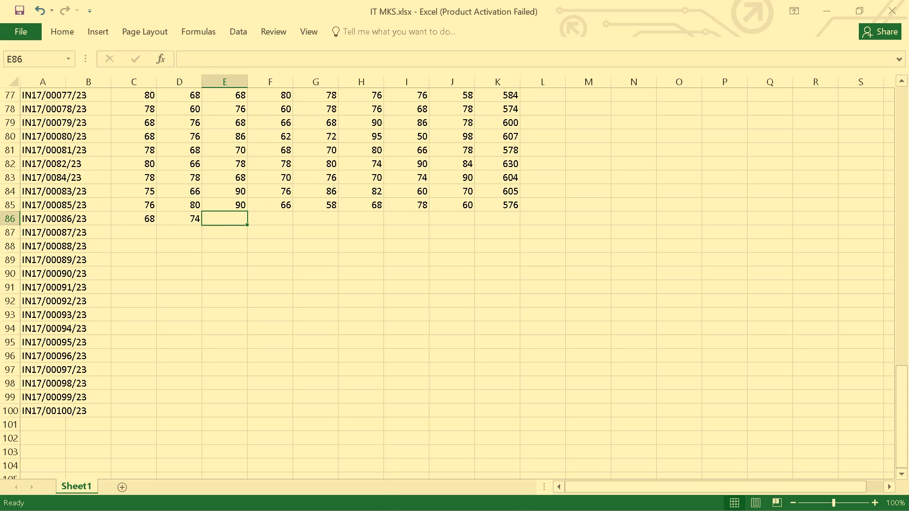
type("80")
key("Right")
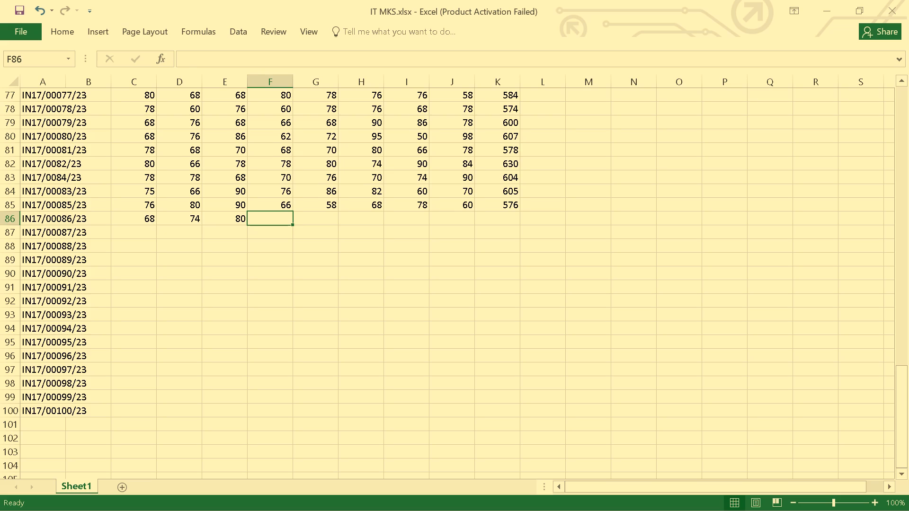
key("6")
key("8")
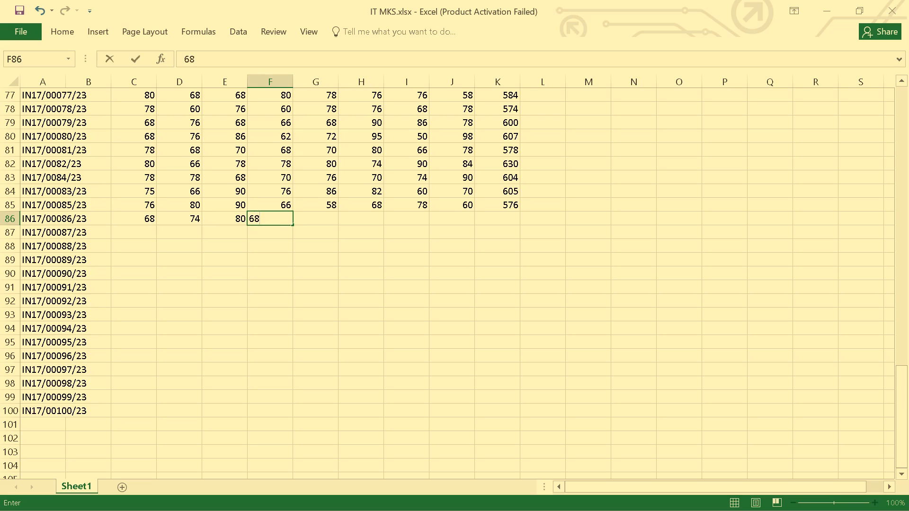
key("Right")
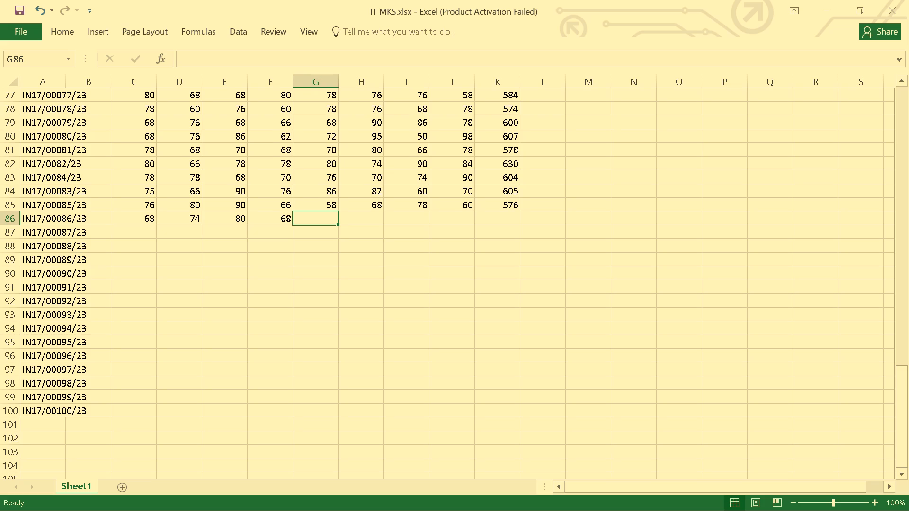
type("74")
key("Right")
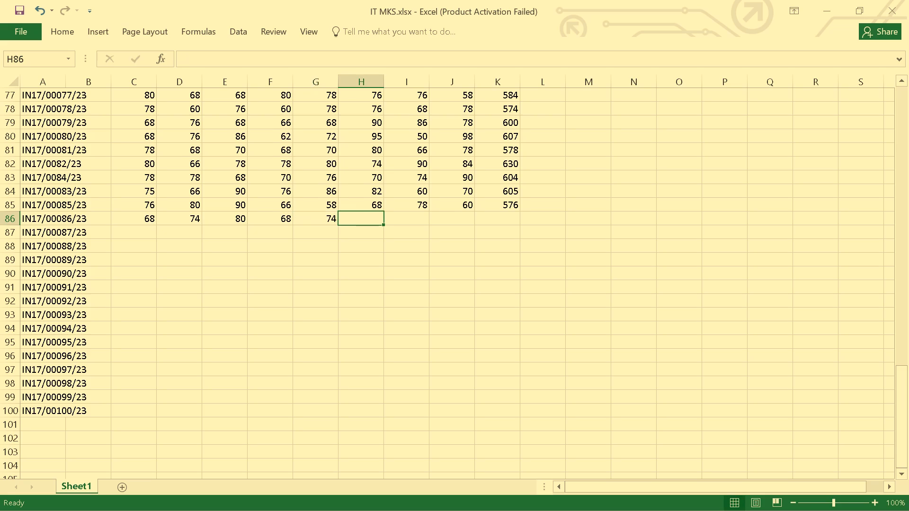
key("8")
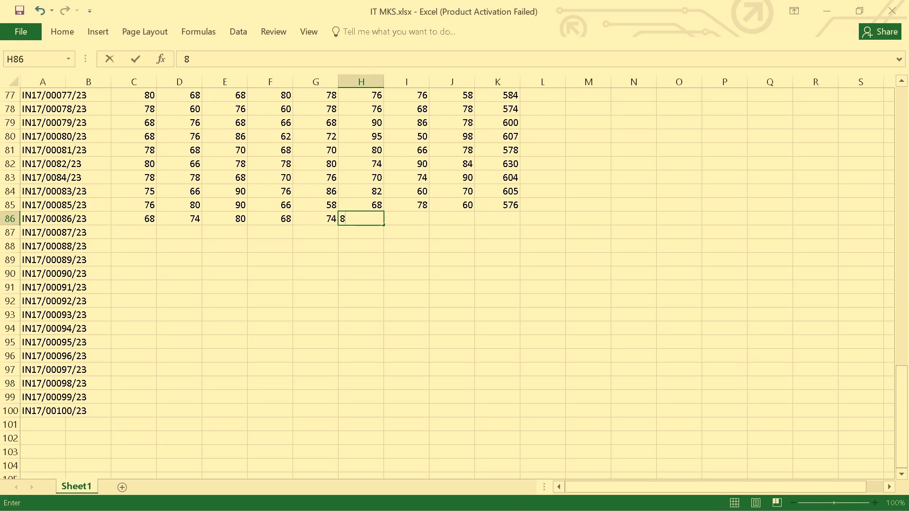
key("5")
key("Right")
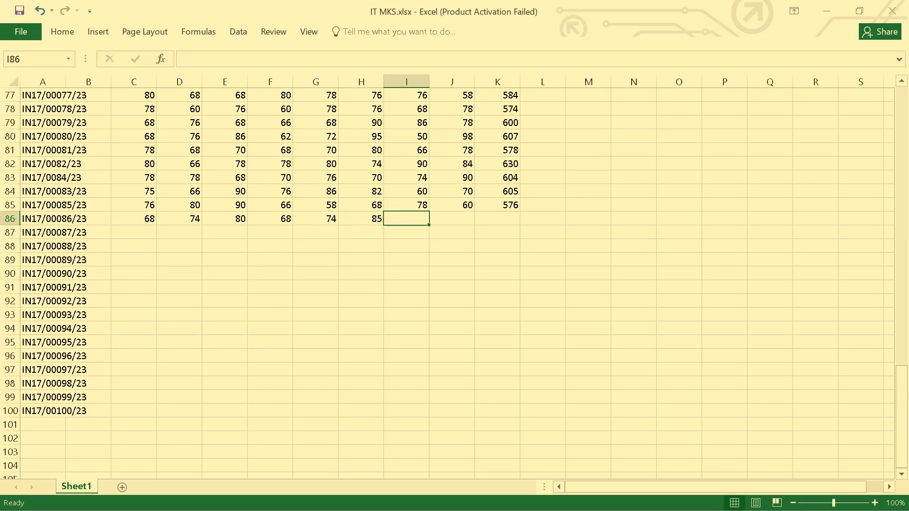
type("82")
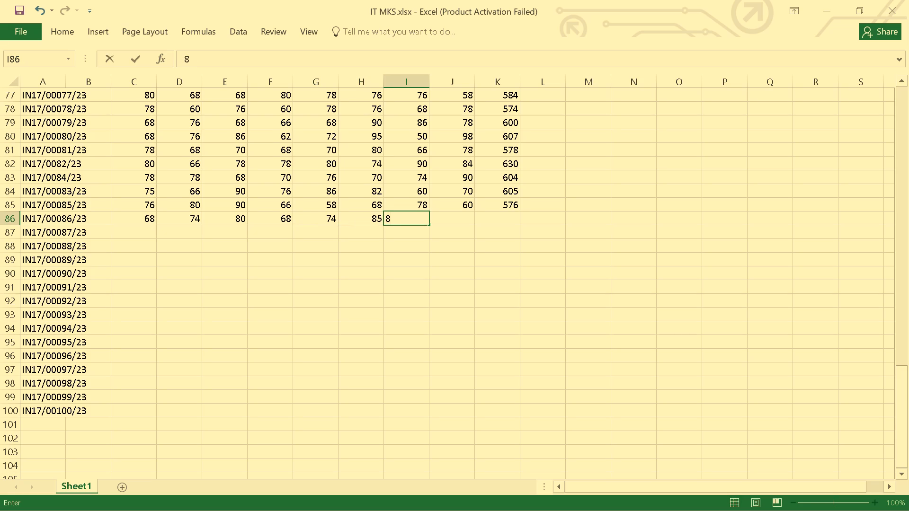
key("Right")
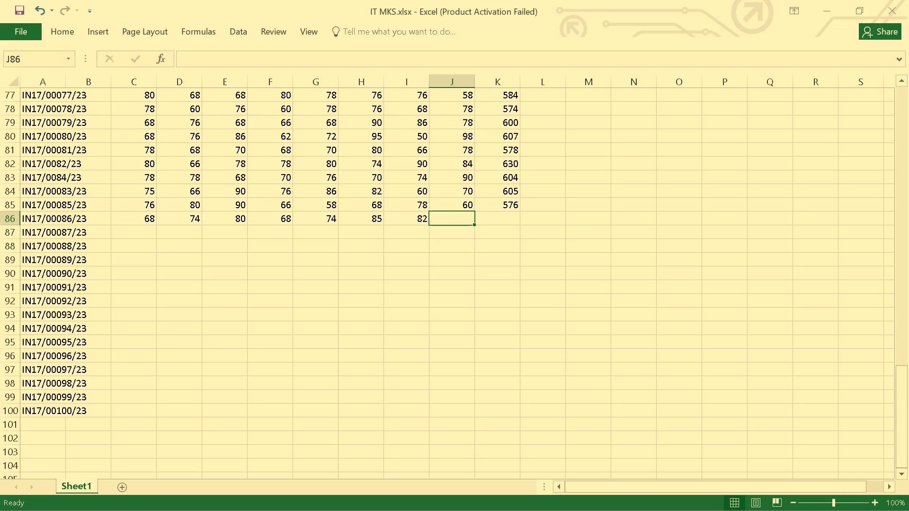
type("78")
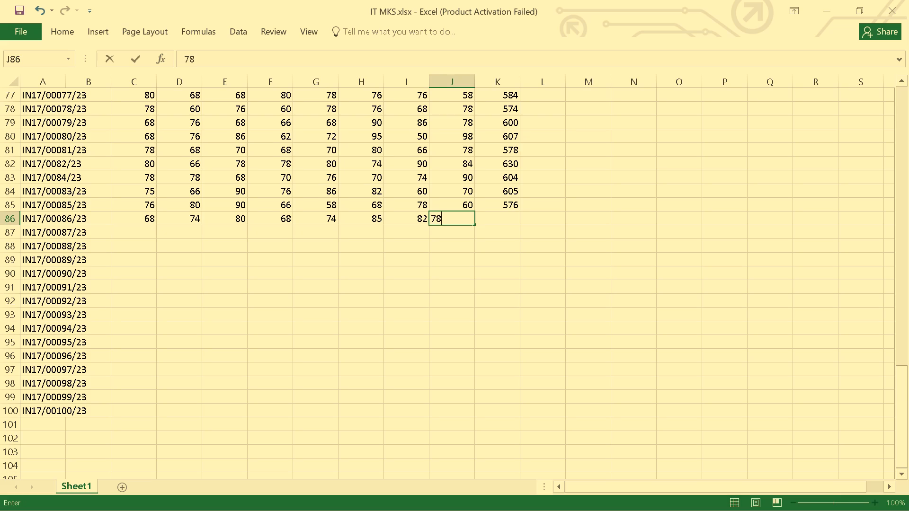
key("Right")
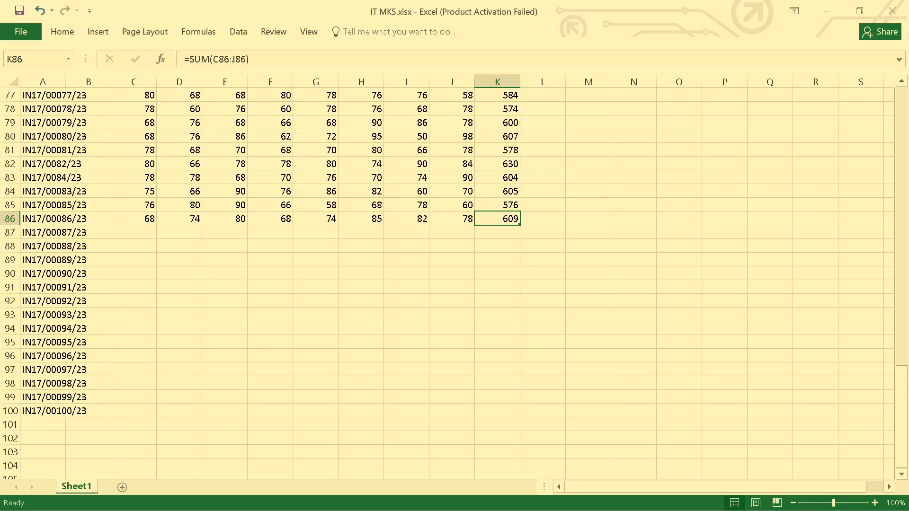
left_click(141, 236)
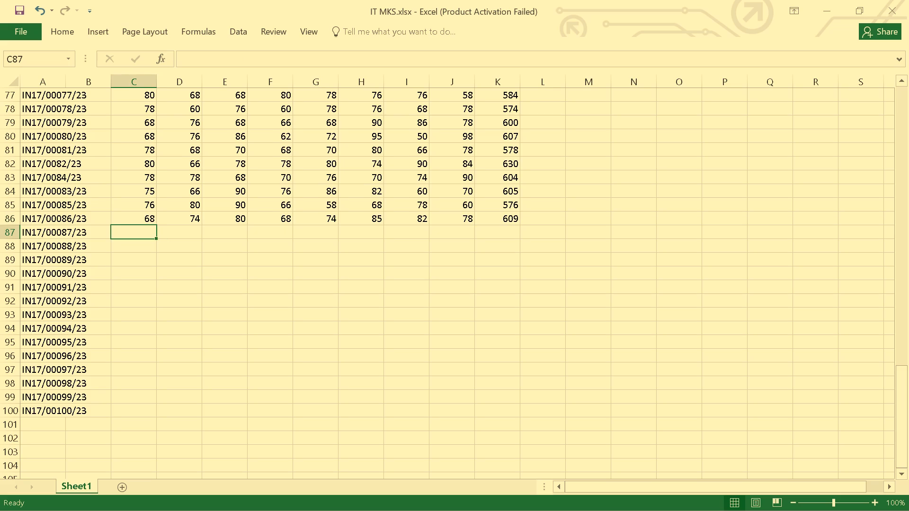
key("7")
key("4")
key("Right")
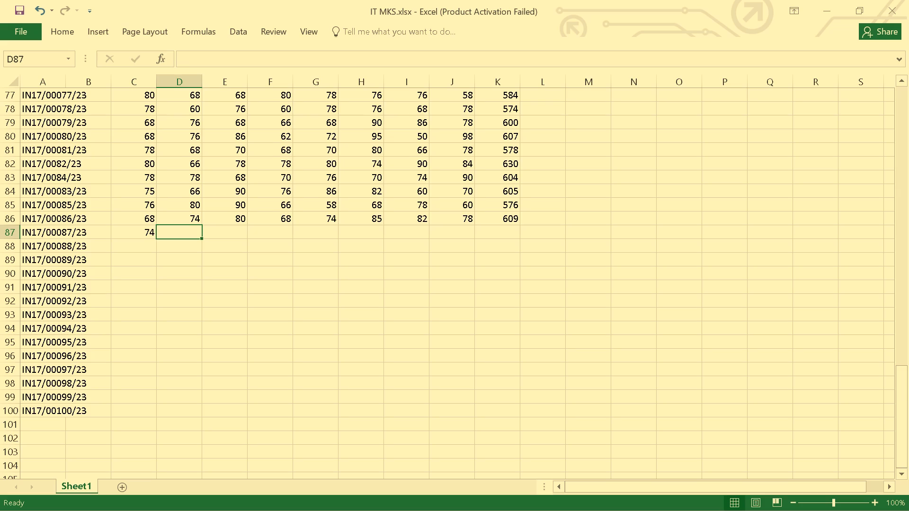
type("76")
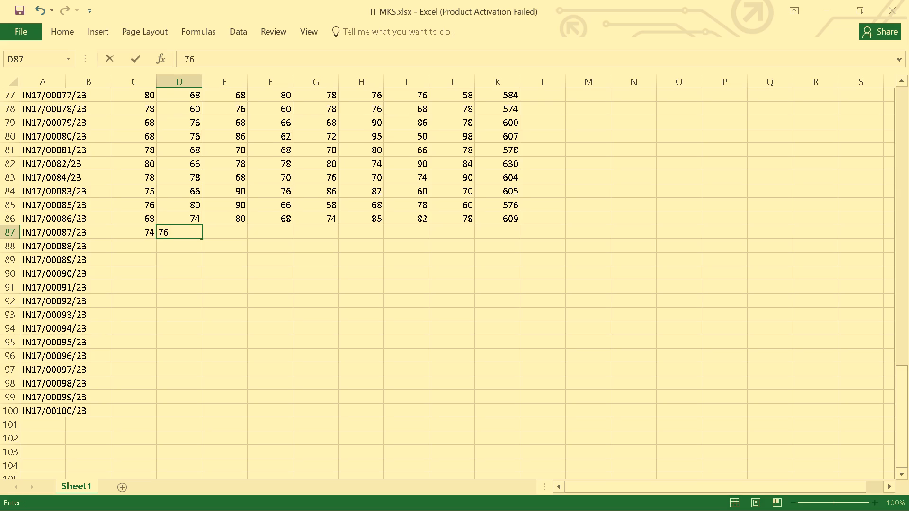
key("Right")
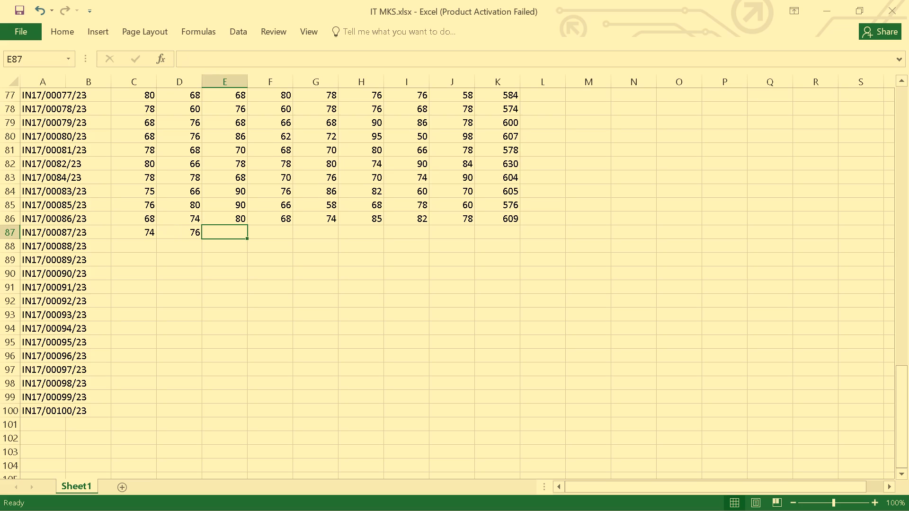
type("70")
key("Right")
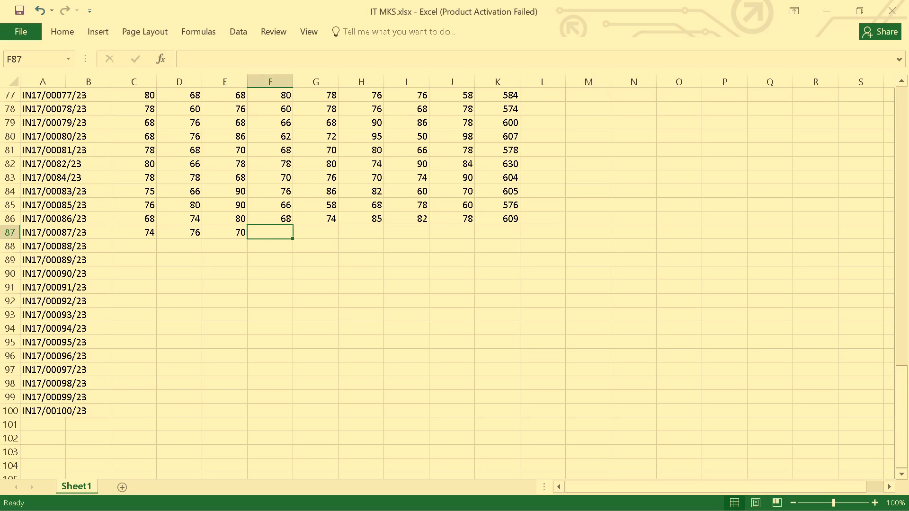
type("72")
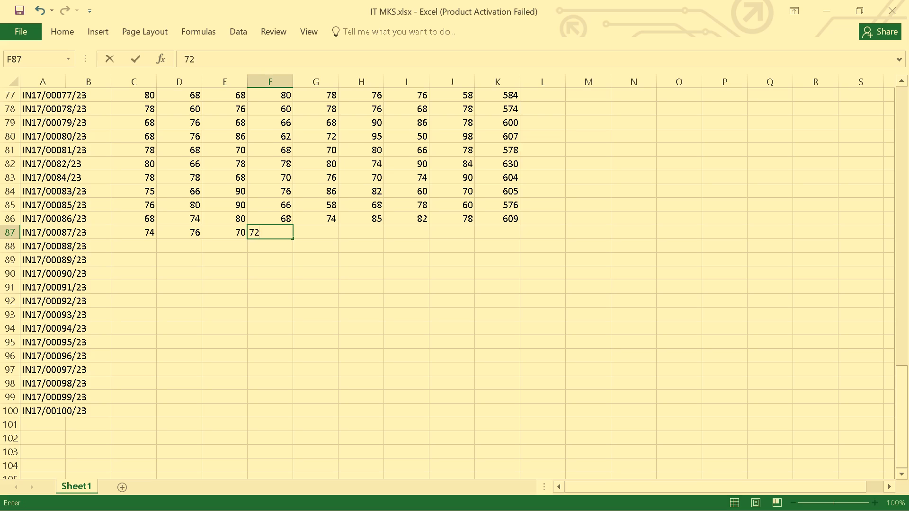
key("BackSpace")
key("BackSpace")
type("68")
key("Right")
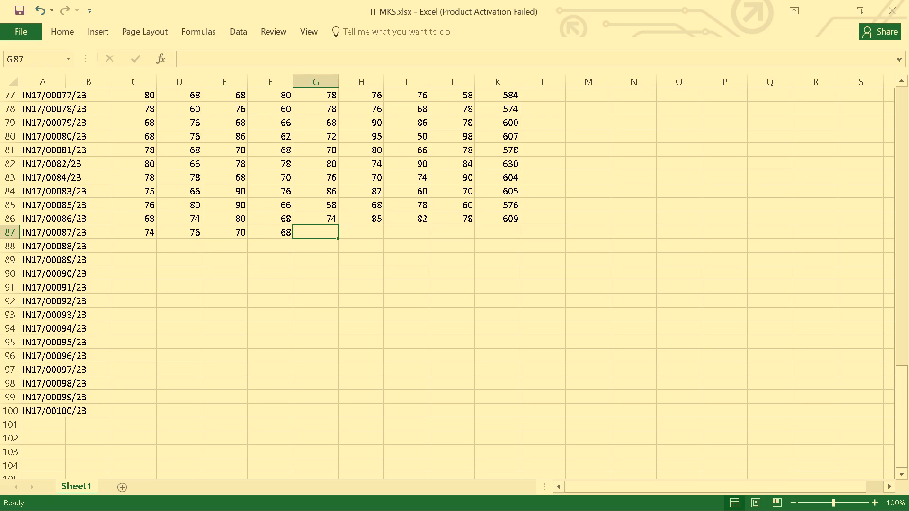
key("6")
key("8")
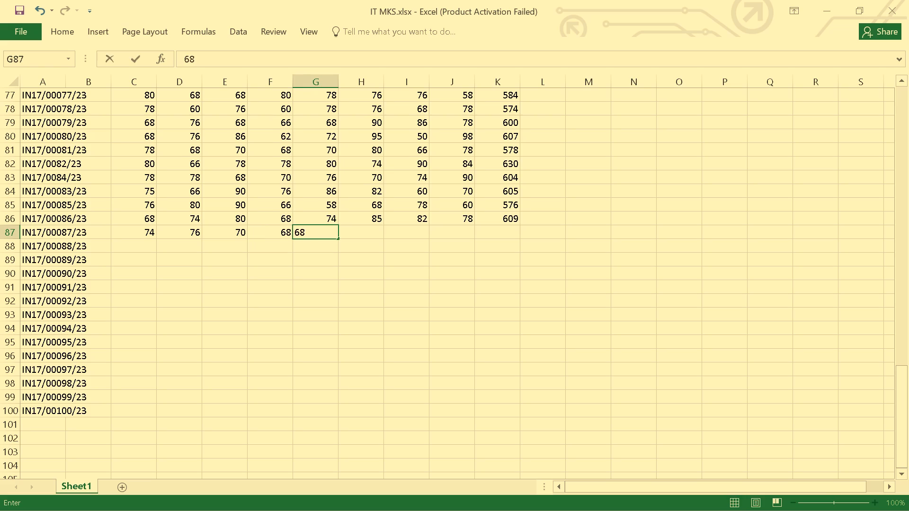
key("Right")
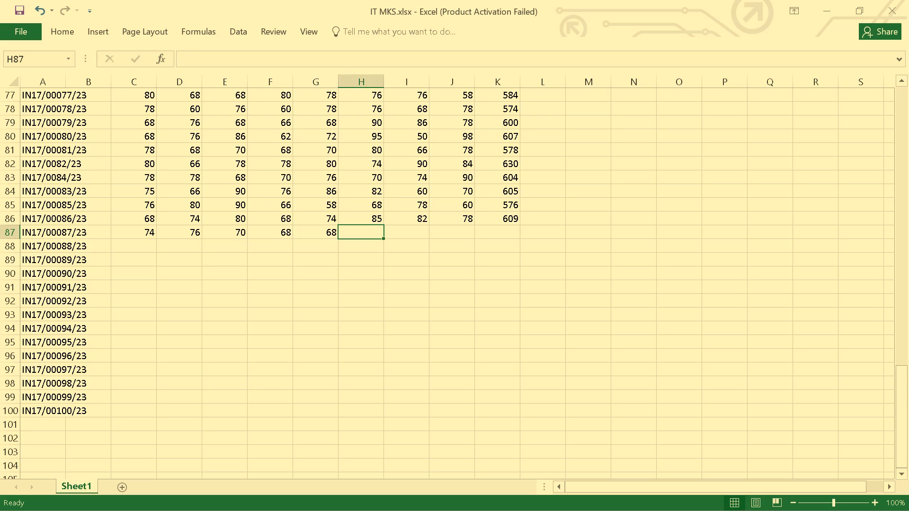
left_click(236, 203)
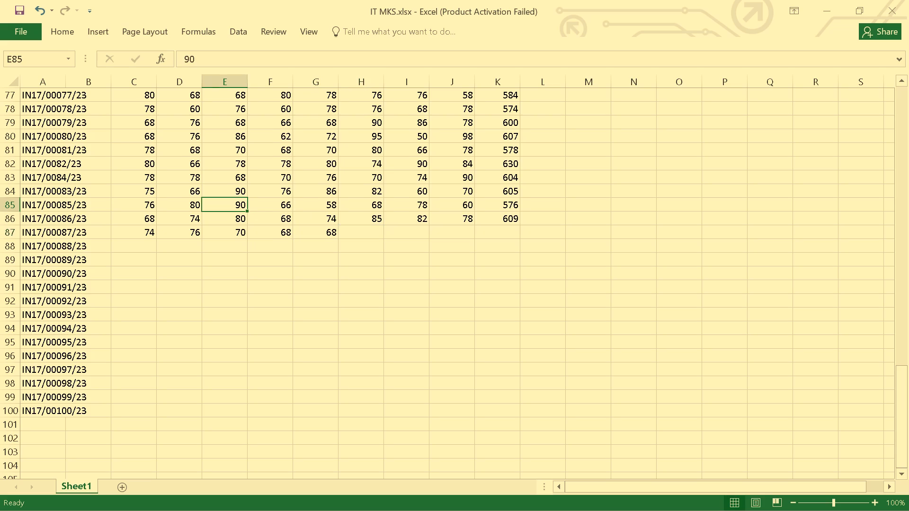
left_click(196, 207)
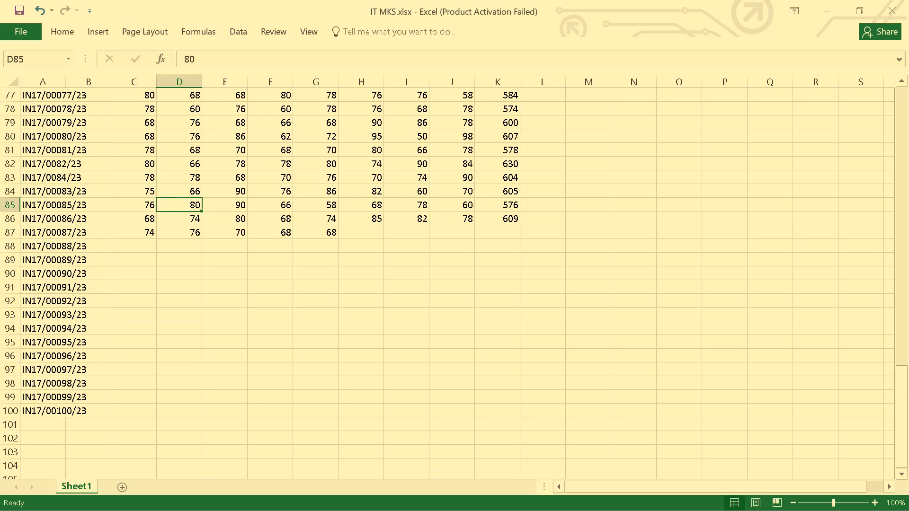
key("BackSpace")
key("8")
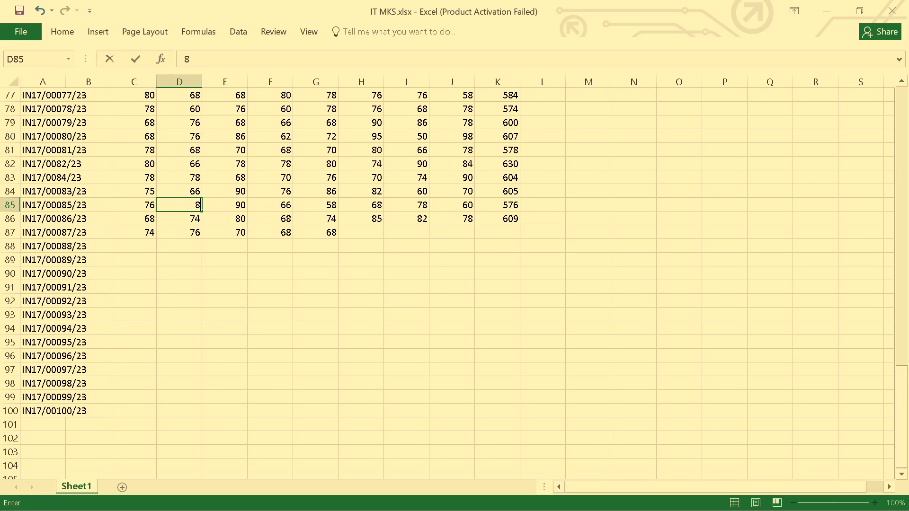
key("2")
key("Return")
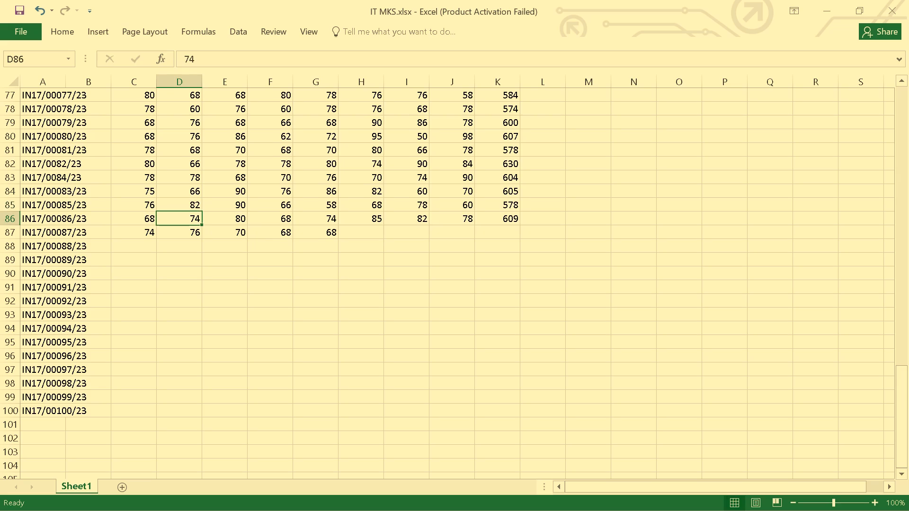
left_click(382, 220)
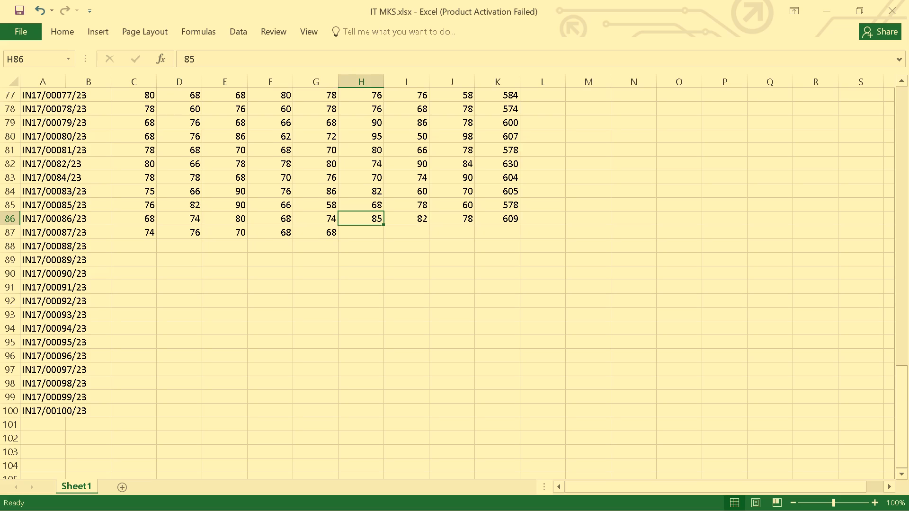
key("BackSpace")
type("75")
key("BackSpace")
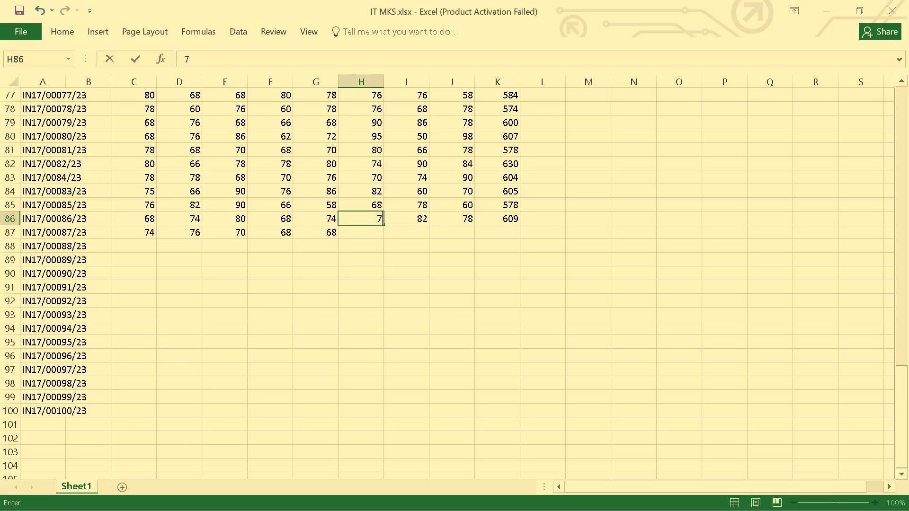
key("8")
key("Return")
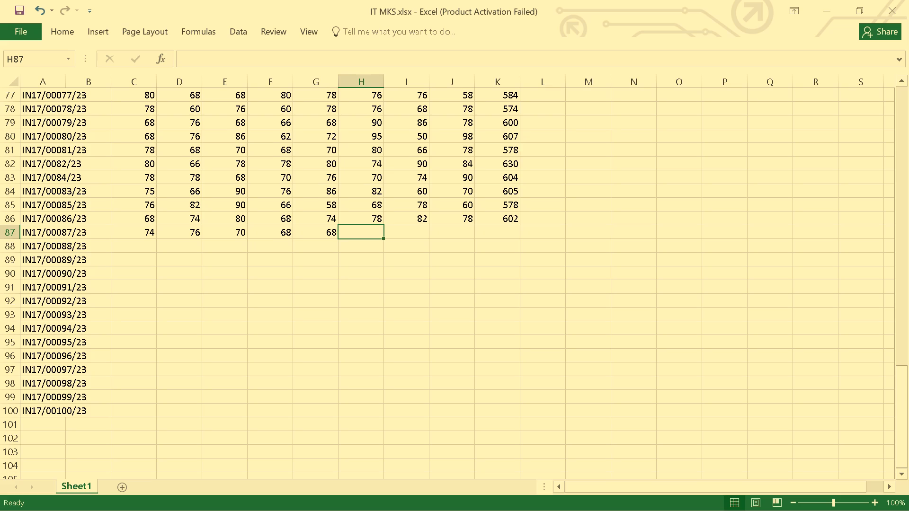
key("7")
key("8")
key("Right")
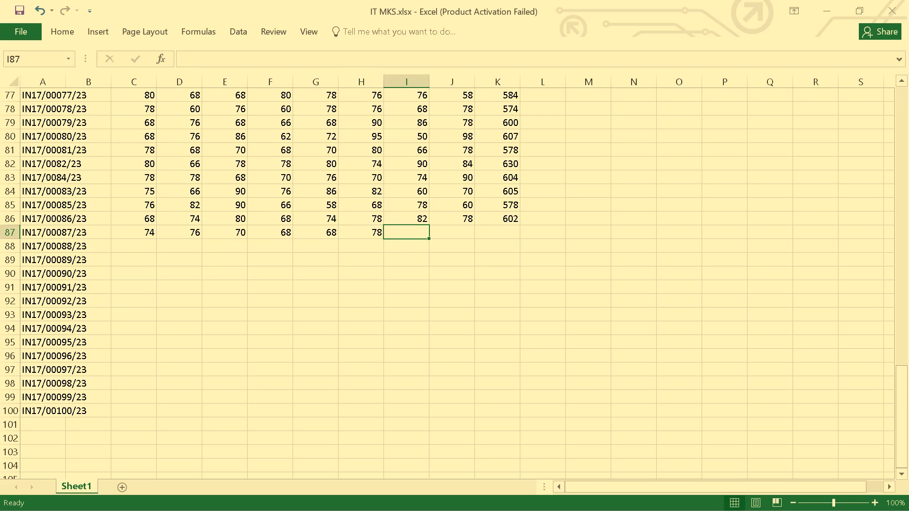
key("8")
key("0")
key("Right")
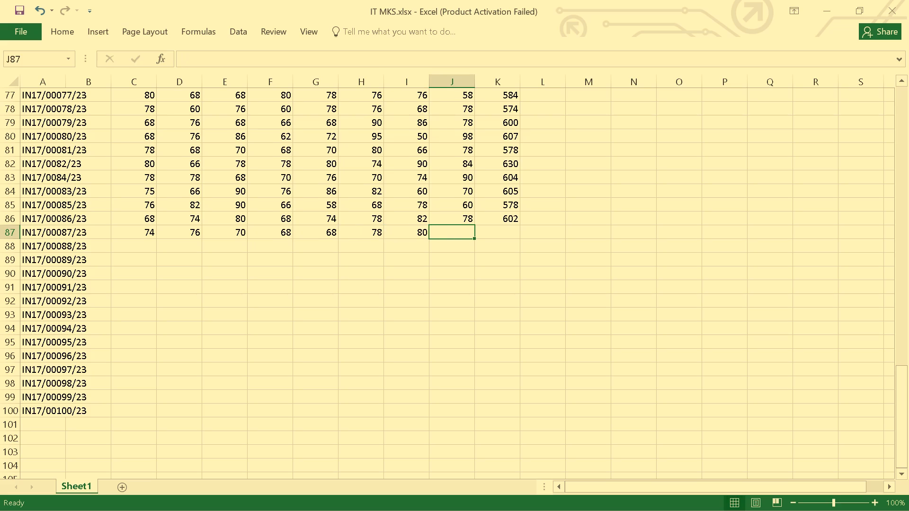
key("4")
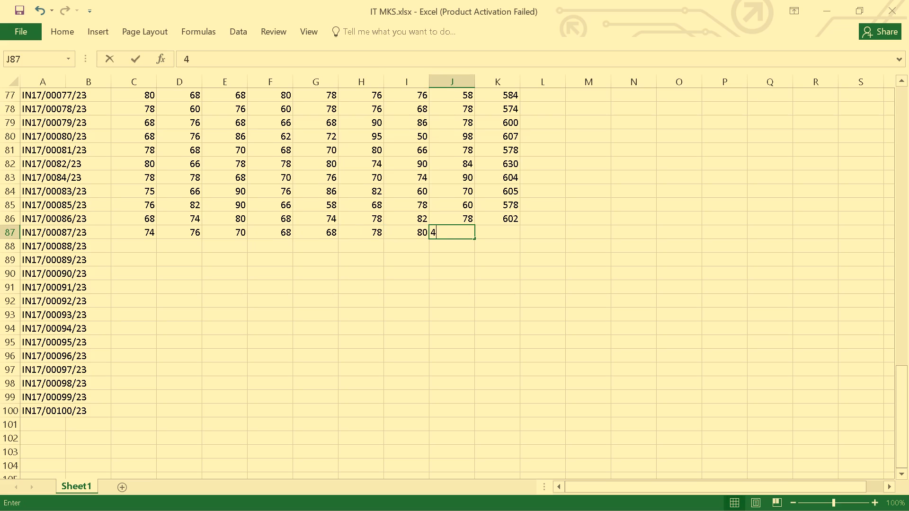
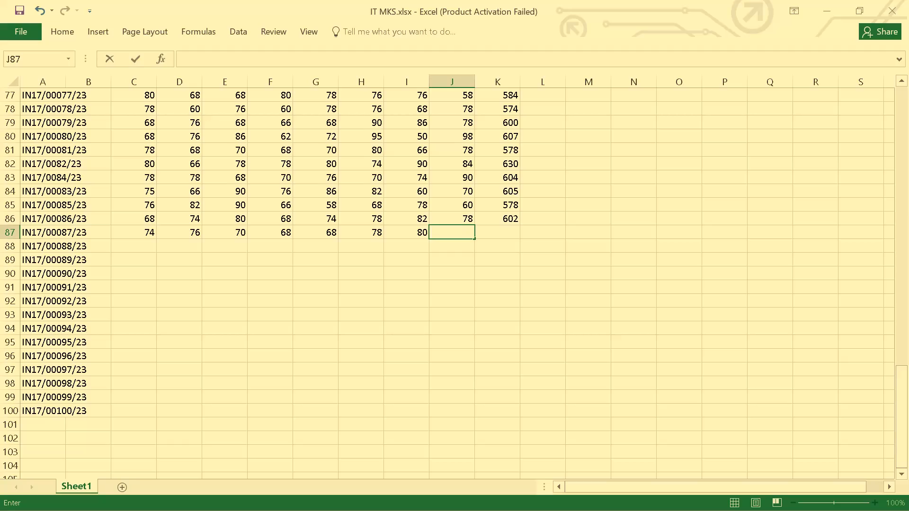
type("66")
key("Right")
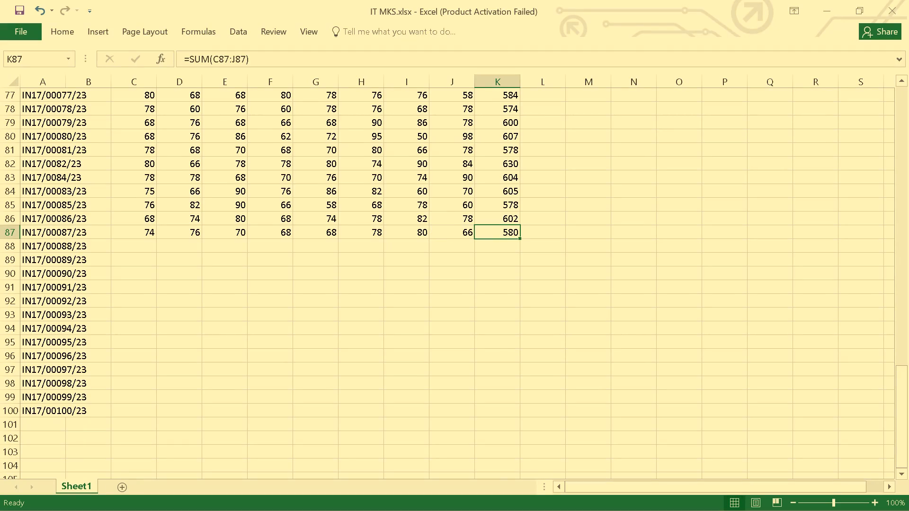
Review the marks and totals already entered, from the header row down to row 87.
left_click(144, 245)
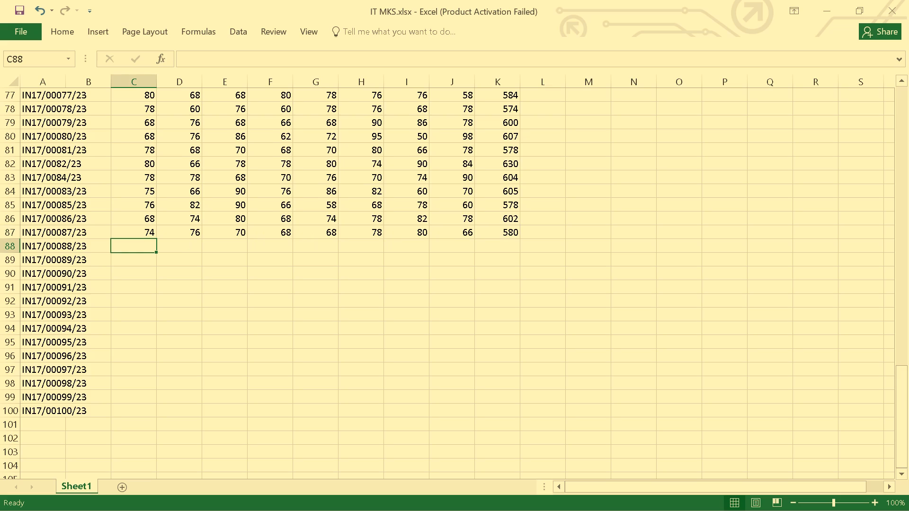
left_click(230, 185)
left_click(305, 176)
scroll(305, 176, "up", 1)
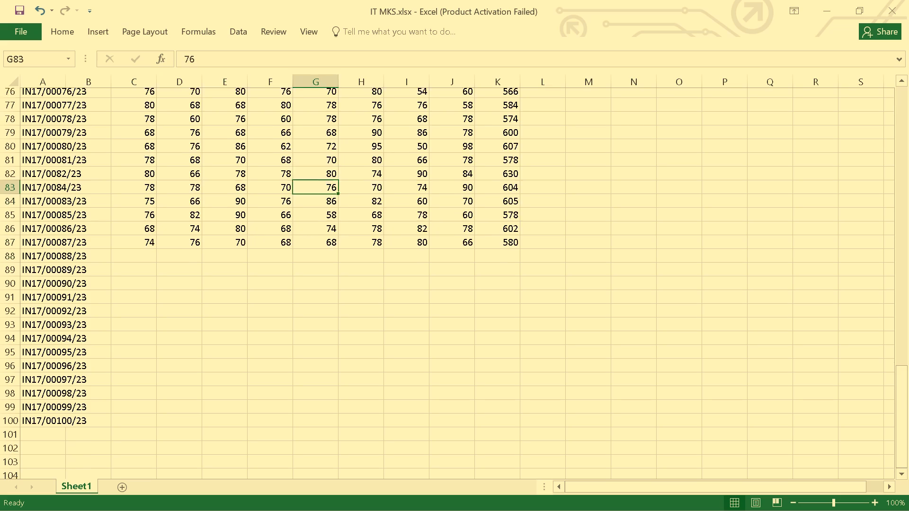
scroll(305, 176, "up", 3)
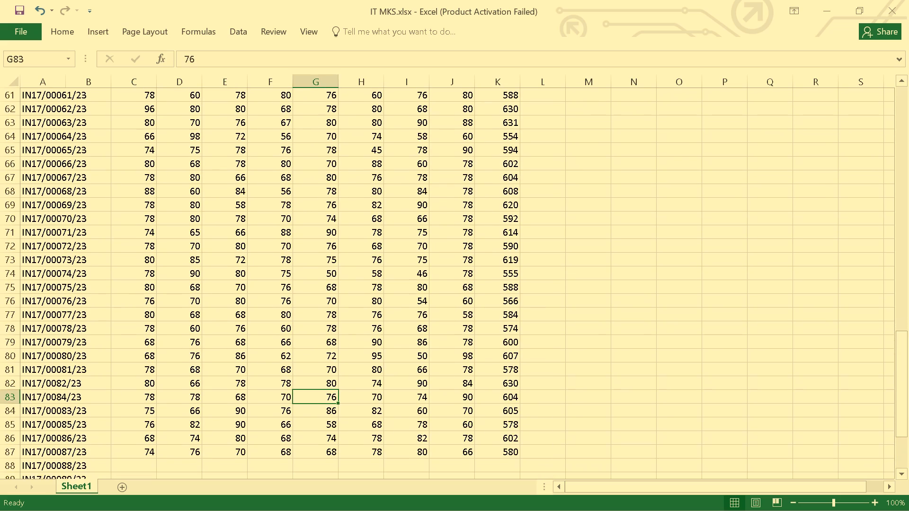
scroll(305, 176, "up", 7)
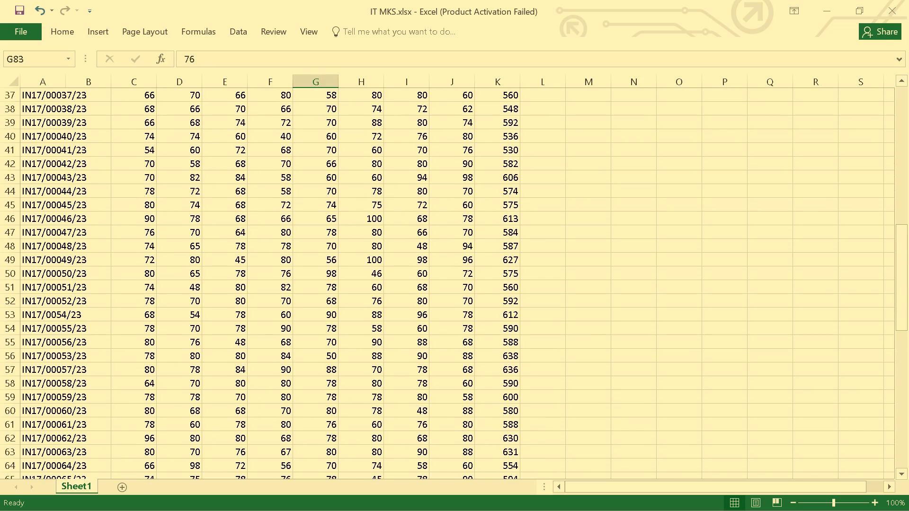
scroll(305, 176, "up", 5)
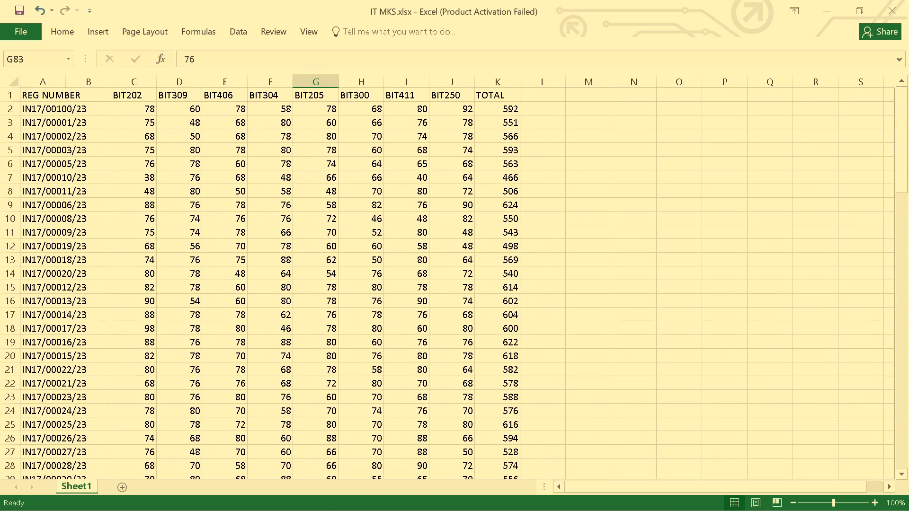
scroll(305, 176, "down", 2)
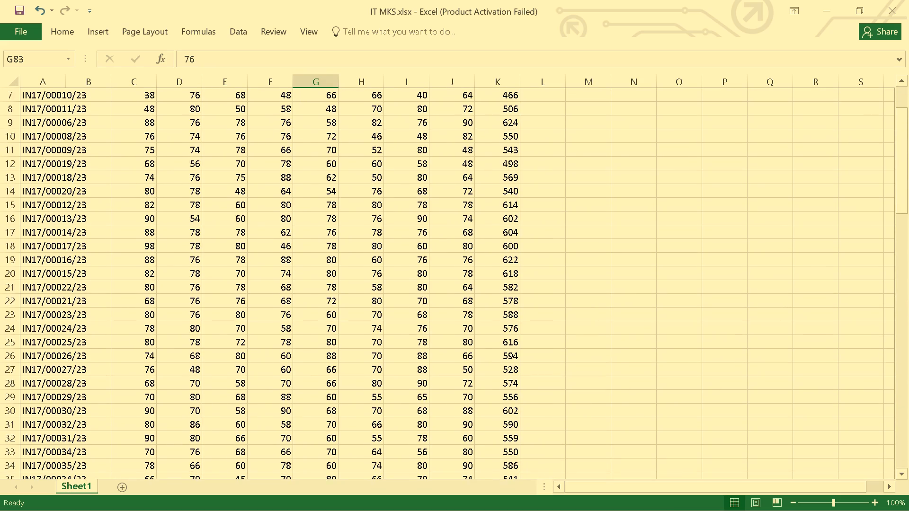
scroll(305, 176, "down", 3)
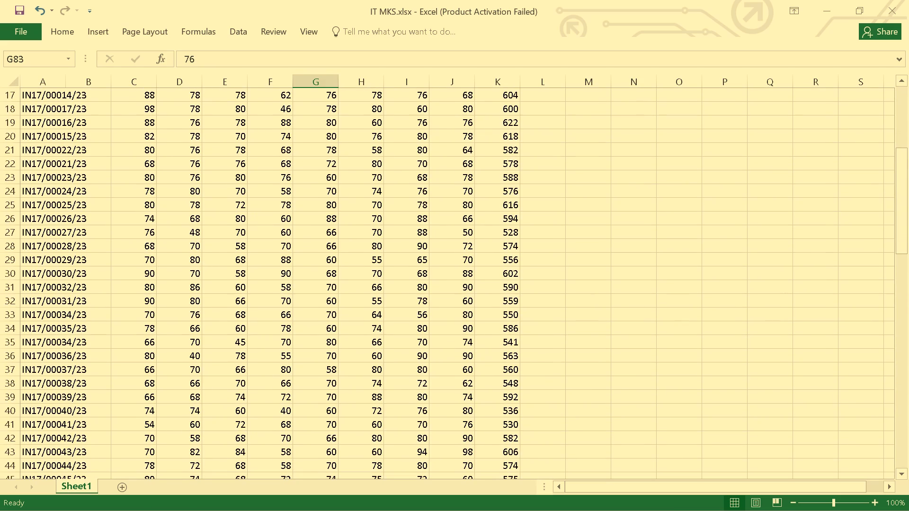
scroll(305, 176, "down", 3)
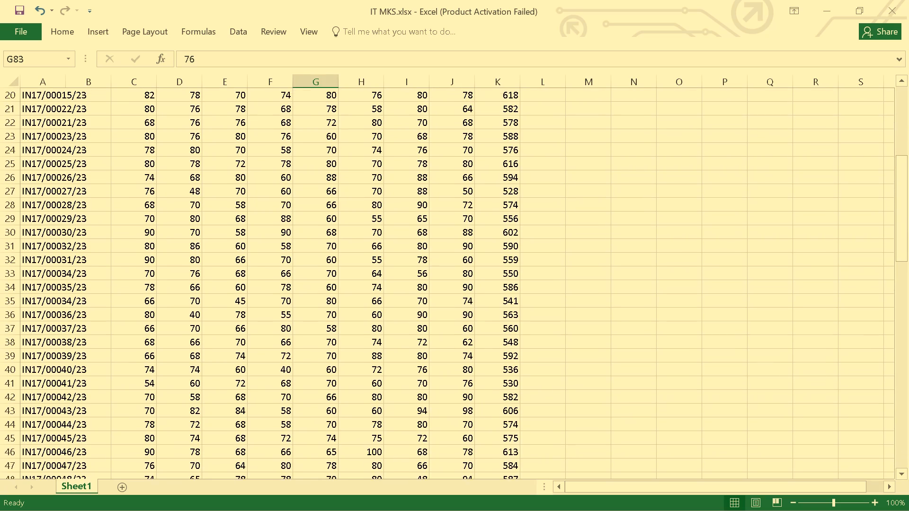
scroll(305, 176, "down", 4)
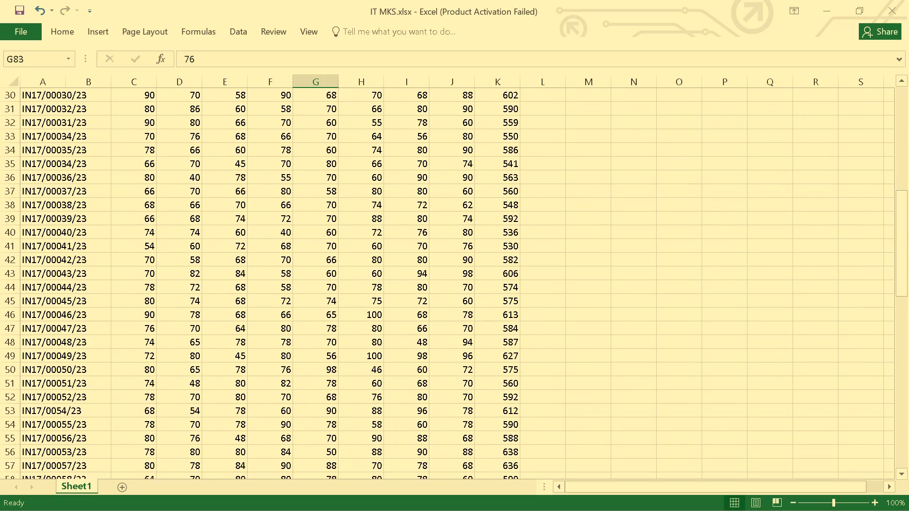
scroll(305, 176, "down", 3)
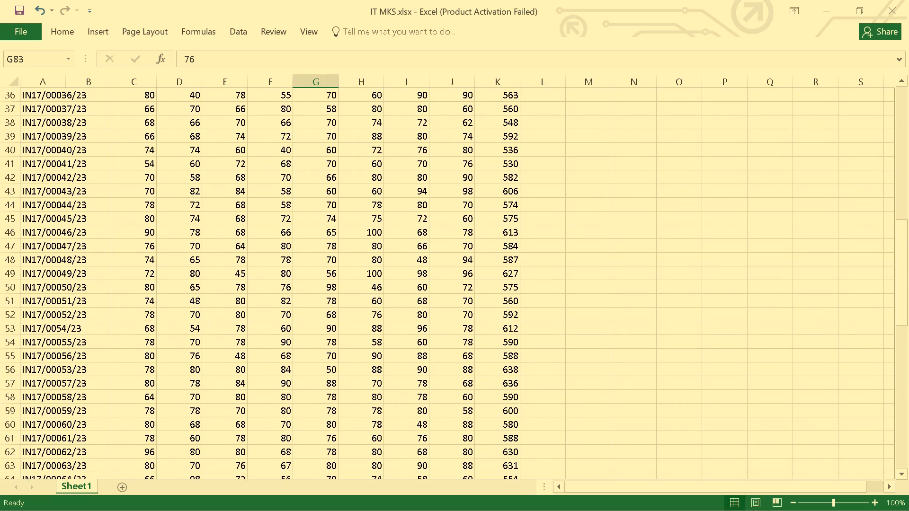
scroll(305, 176, "down", 3)
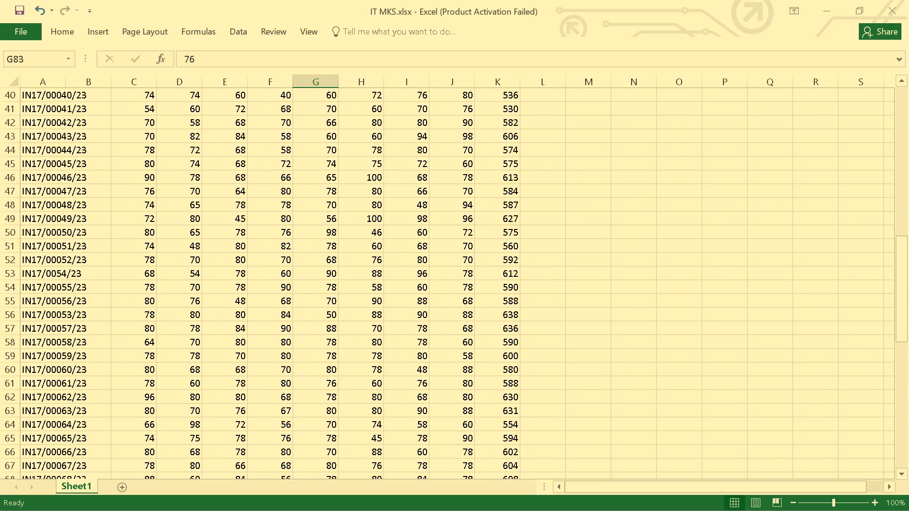
scroll(305, 176, "down", 4)
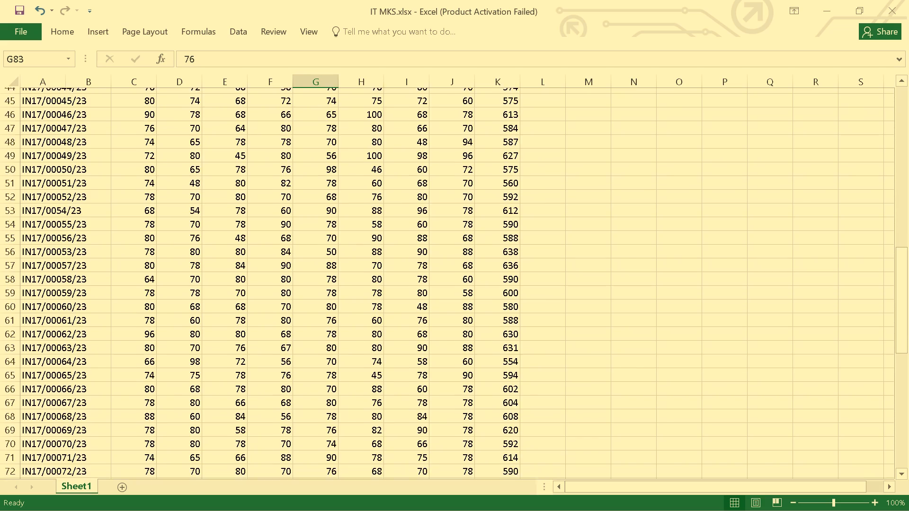
scroll(305, 176, "down", 3)
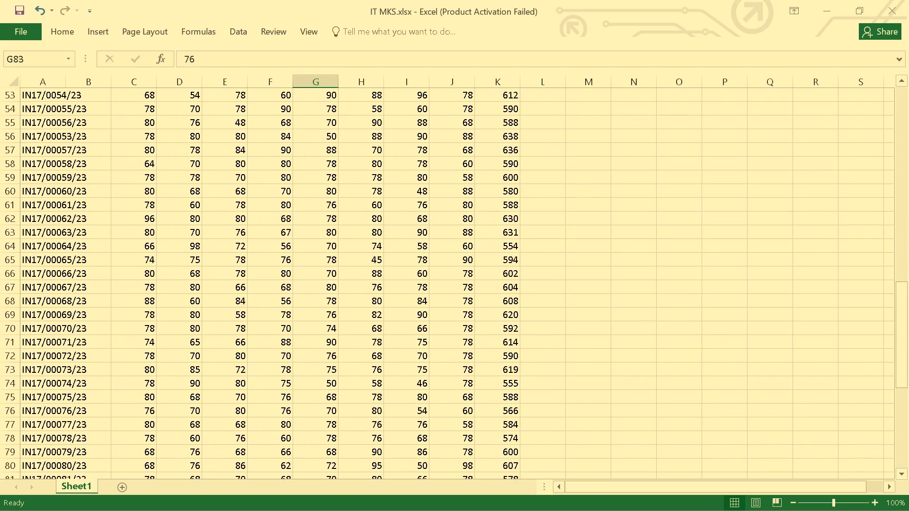
scroll(305, 176, "down", 4)
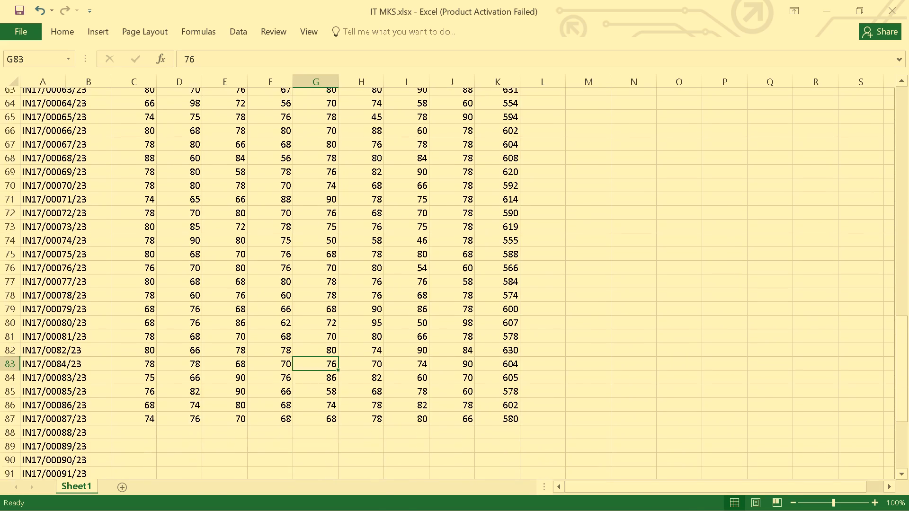
scroll(425, 346, "down", 1)
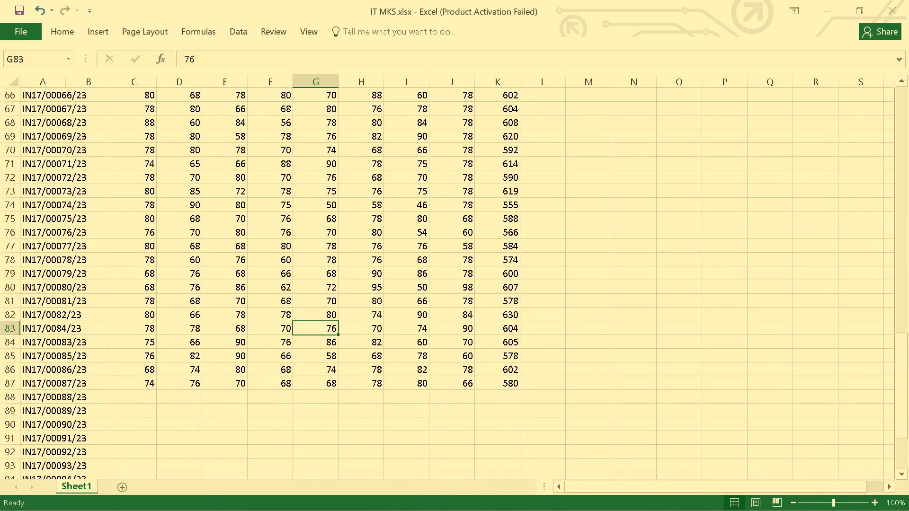
left_click(146, 396)
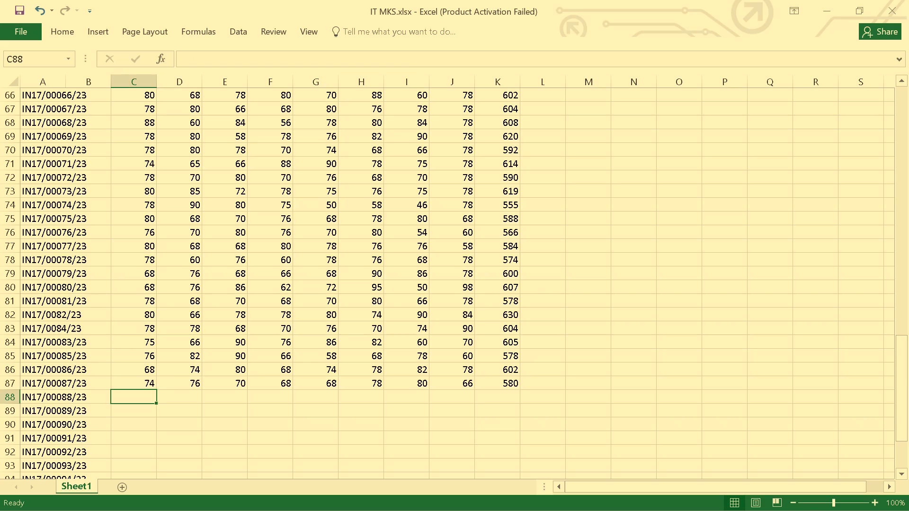
type("80")
key("Right")
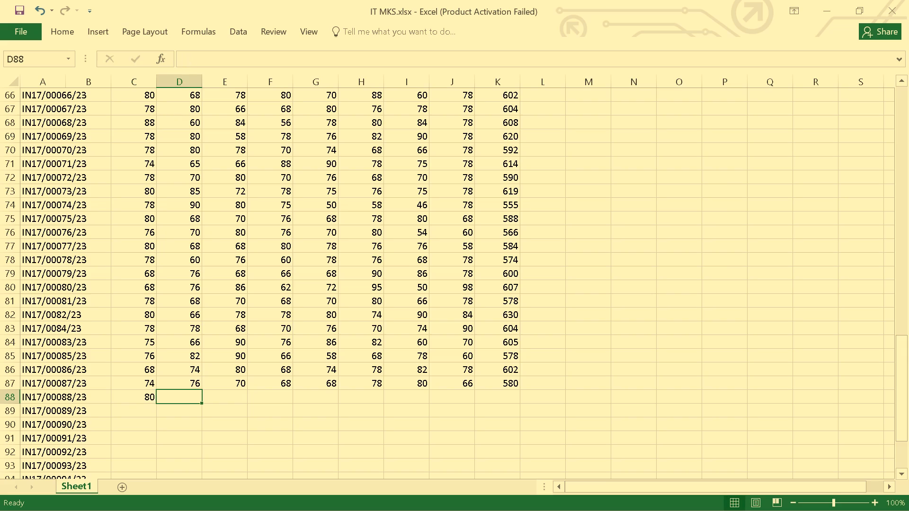
key("7")
key("4")
key("Right")
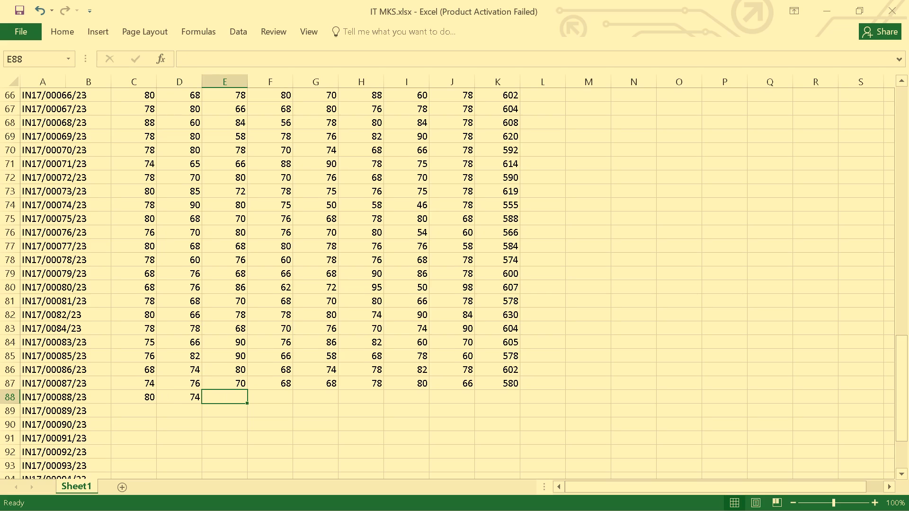
key("Right")
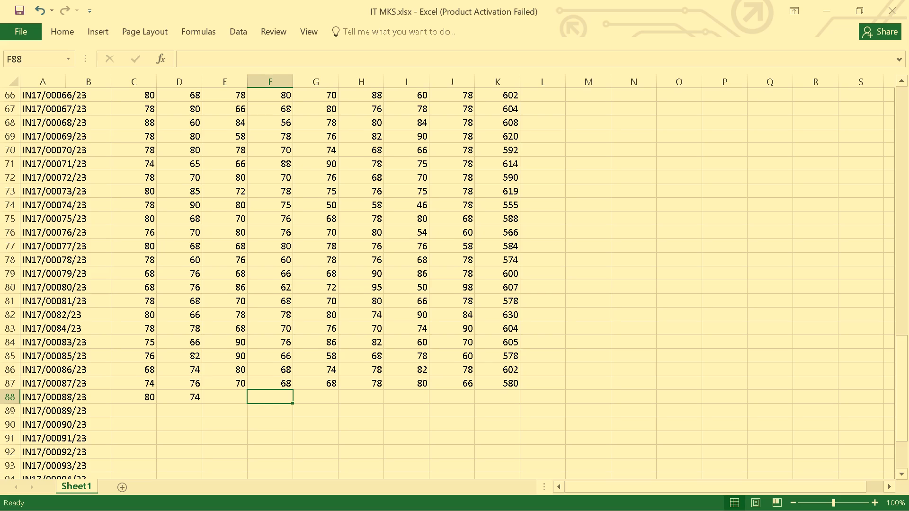
key("Left")
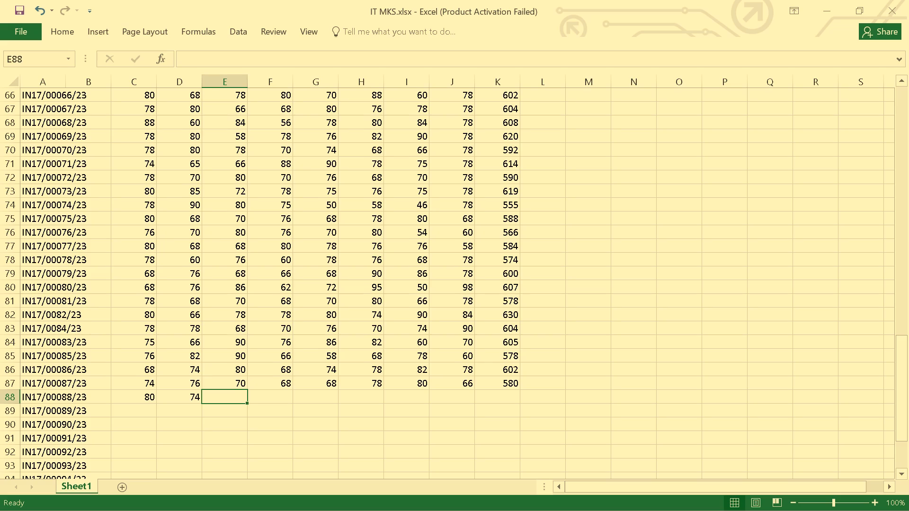
key("8")
key("2")
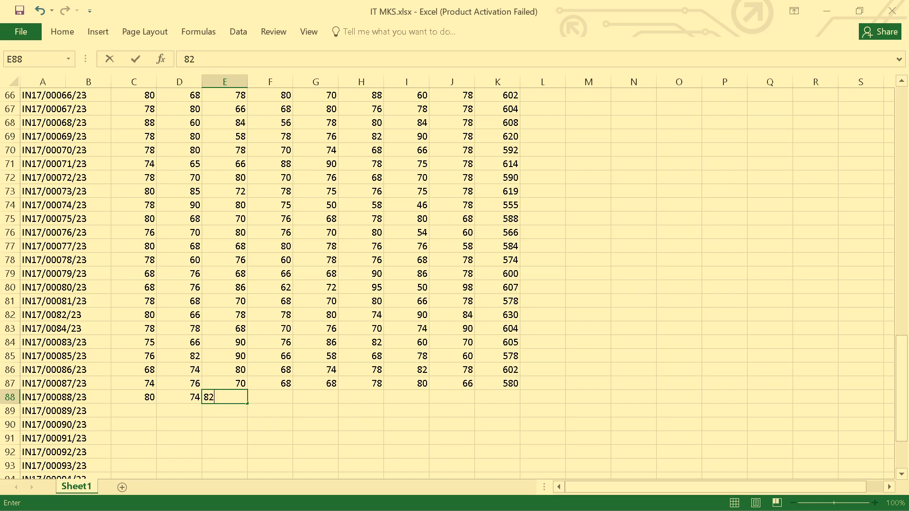
key("Right")
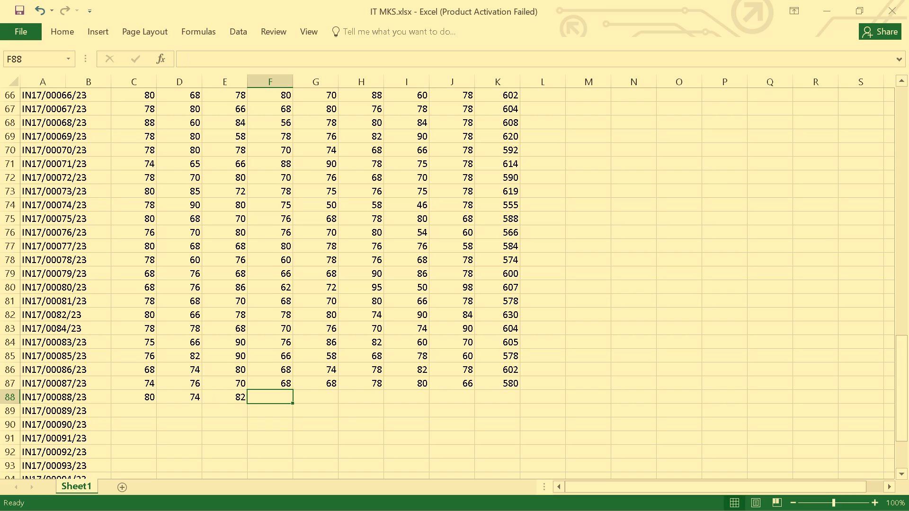
type("68")
key("Right")
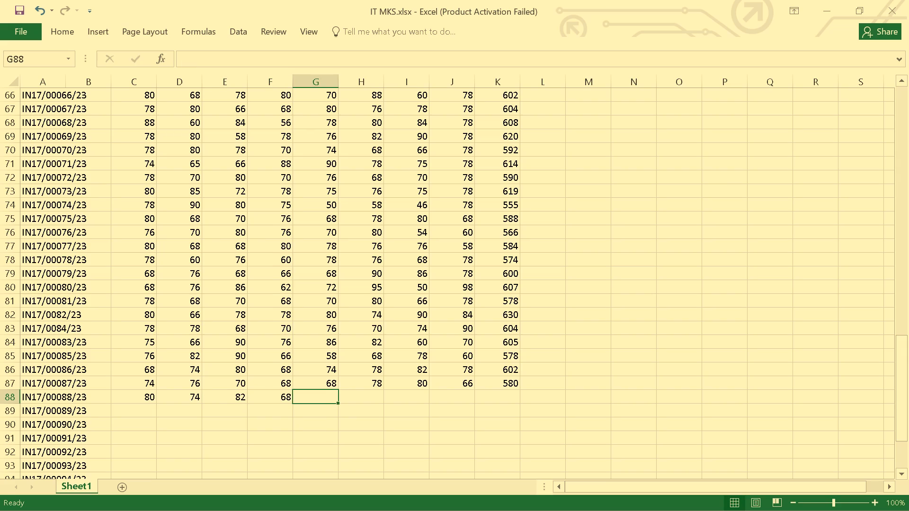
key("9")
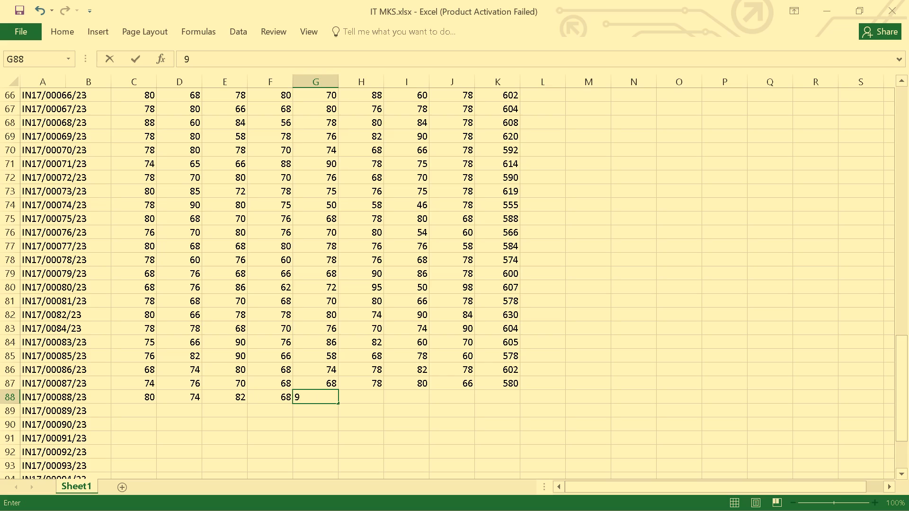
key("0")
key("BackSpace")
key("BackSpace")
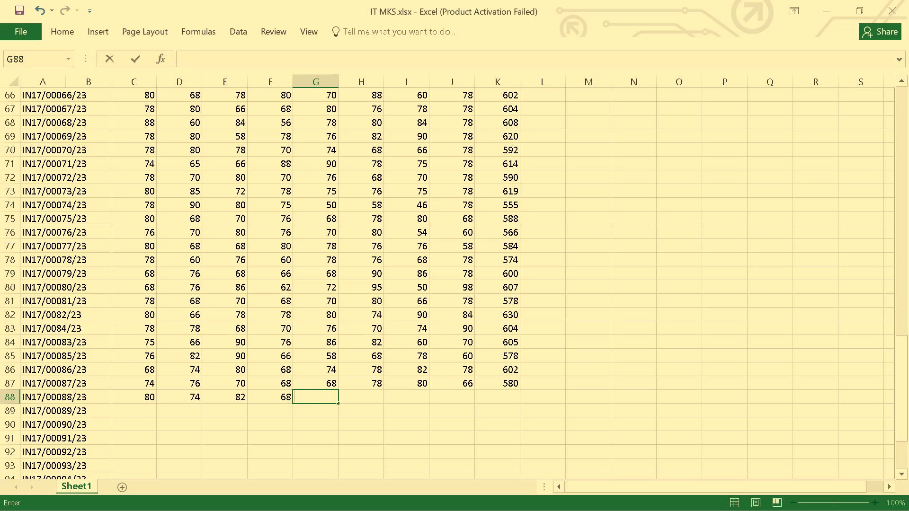
left_click(274, 339)
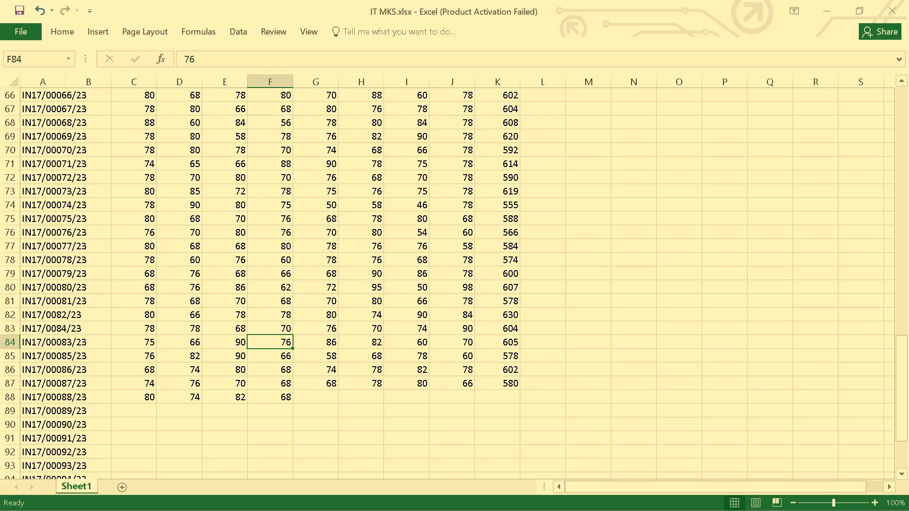
left_click(366, 319)
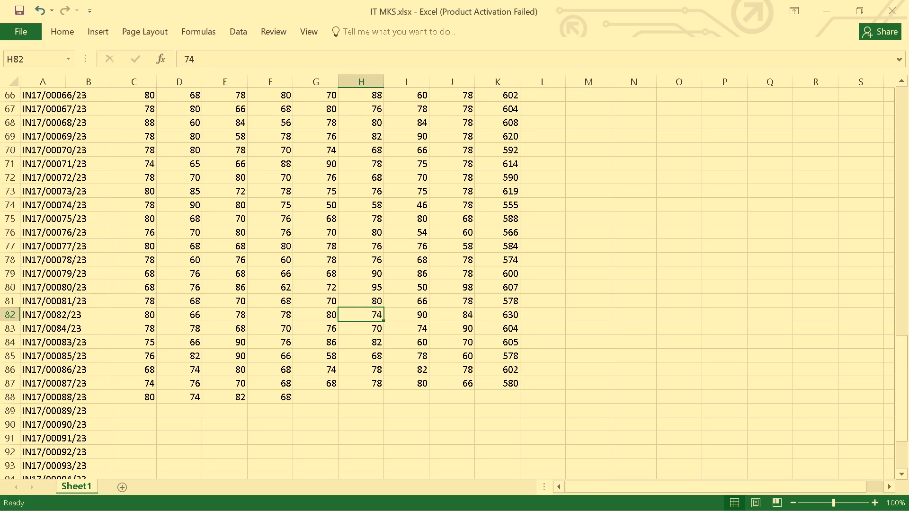
left_click(426, 316)
key("BackSpace")
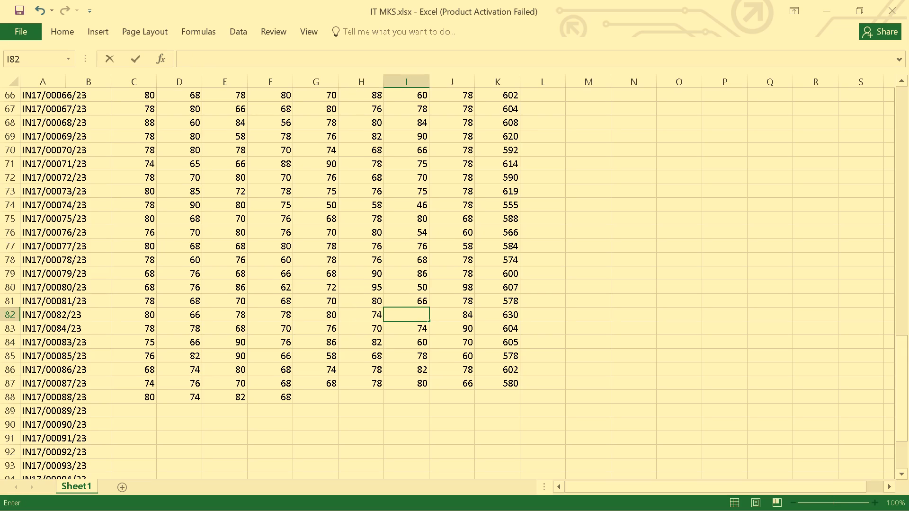
type("78")
key("Return")
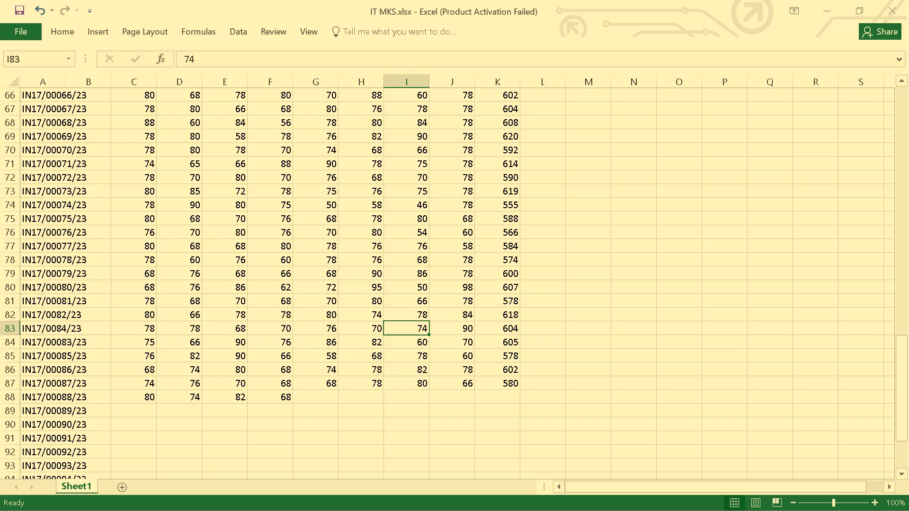
Enter the marks 70, 48, 85 and 90 in G88 through J88 to complete the subject marks in row 88.
left_click(319, 398)
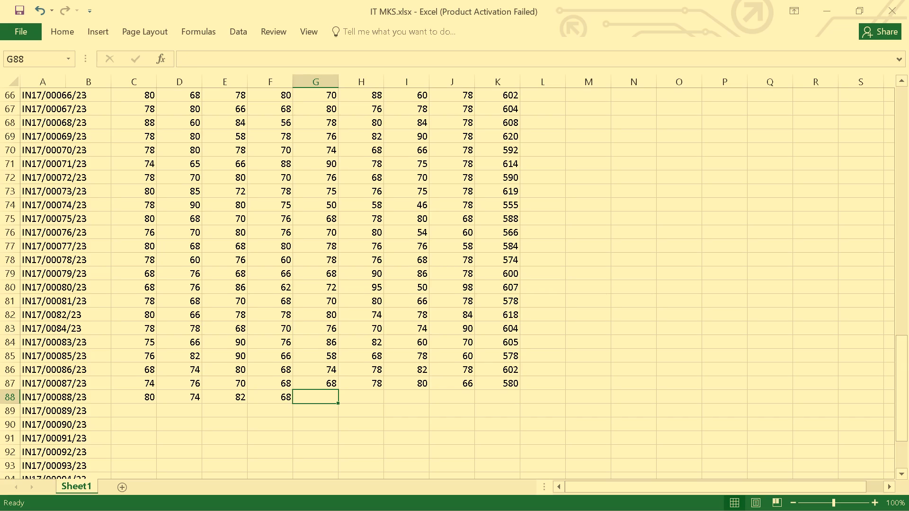
left_click(323, 394)
type("70")
key("Right")
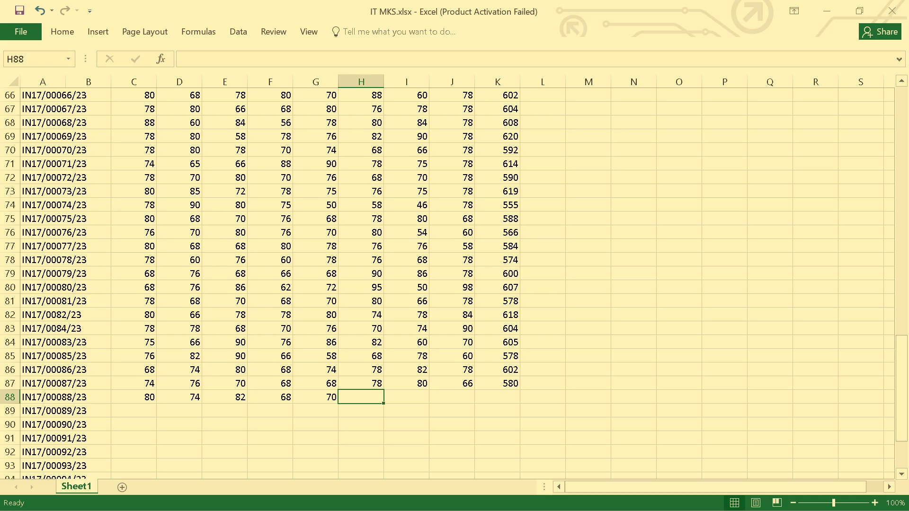
key("4")
key("8")
key("Right")
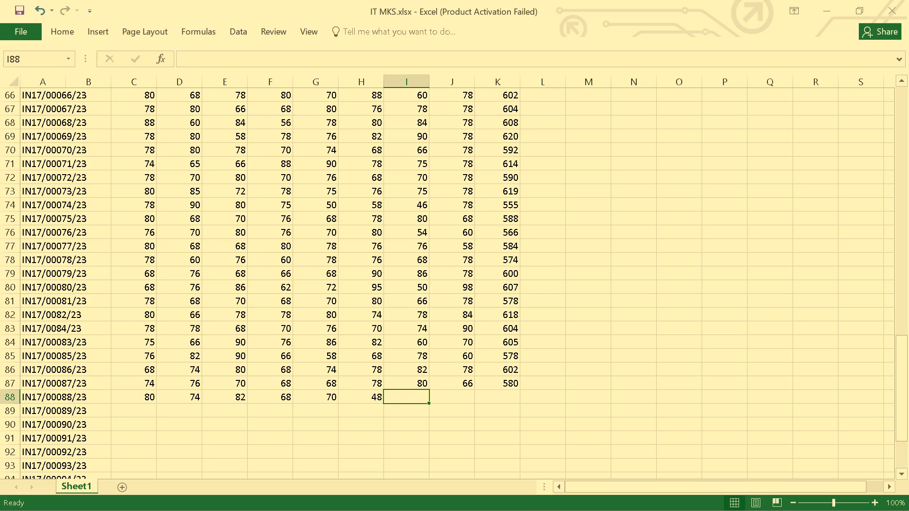
key("8")
key("BackSpace")
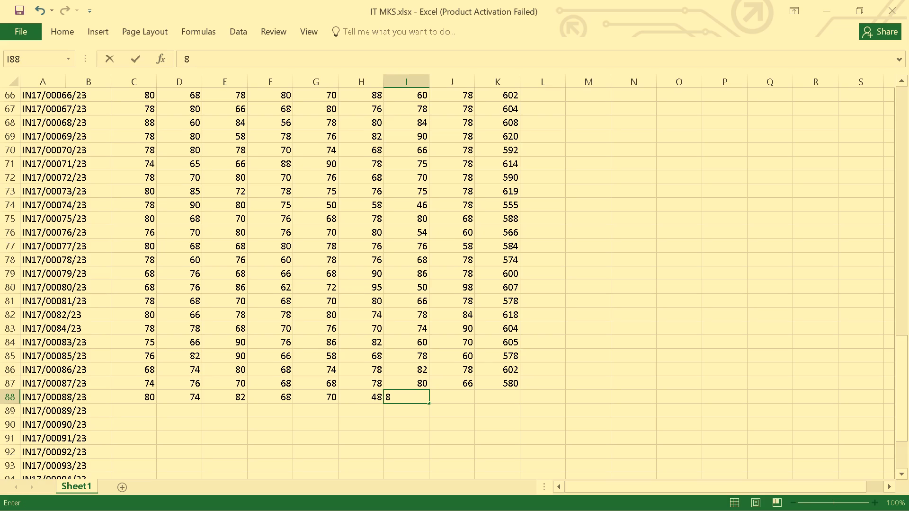
type("85")
key("Right")
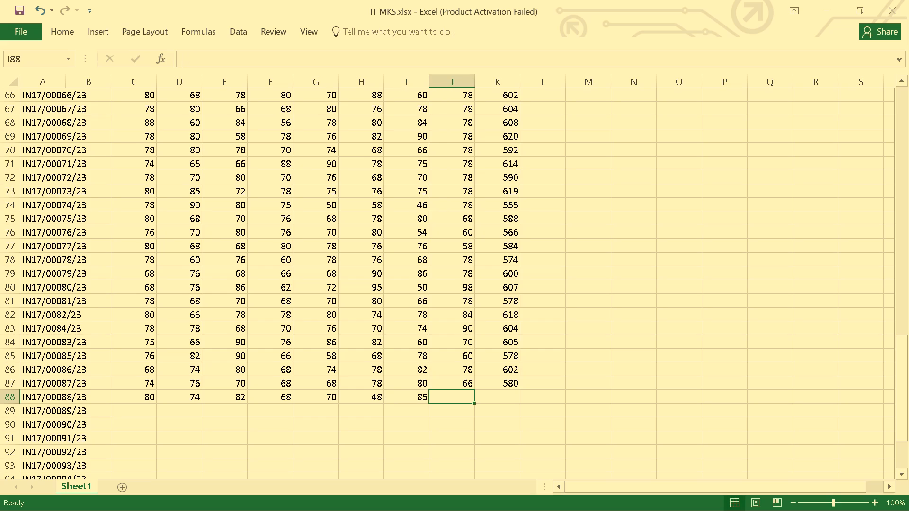
type("90")
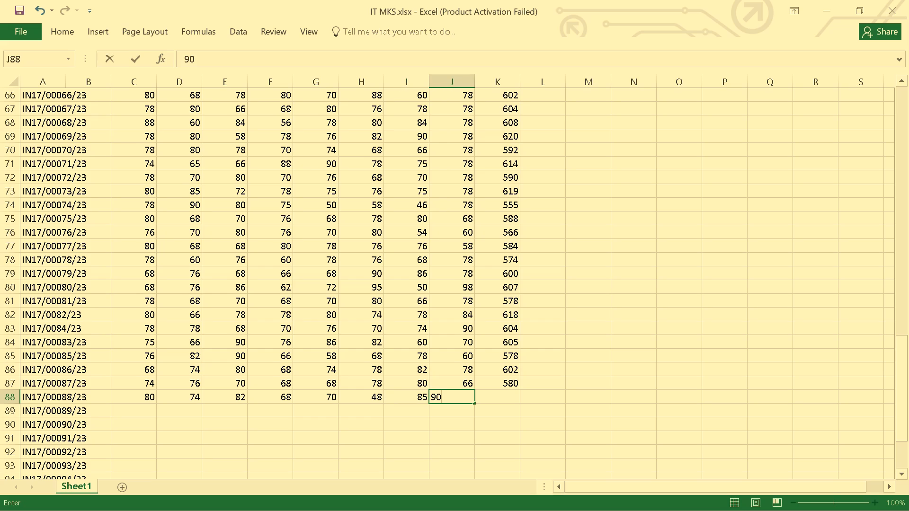
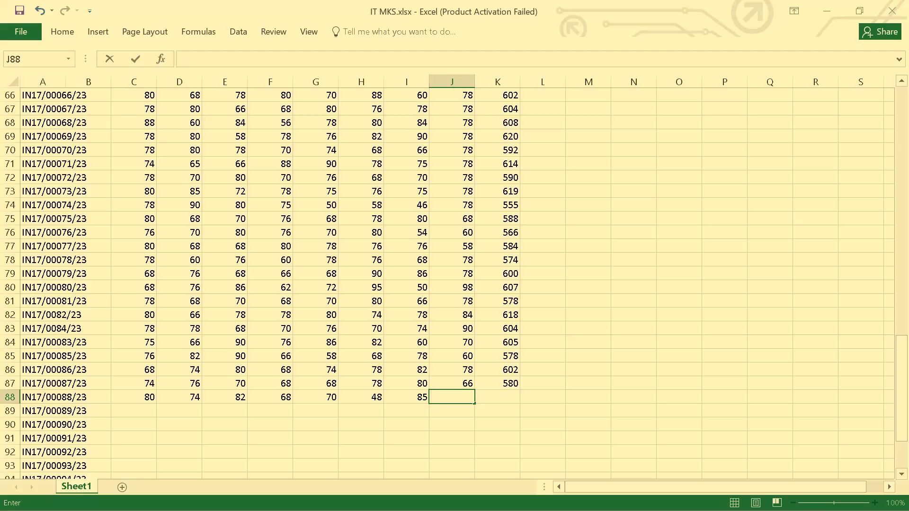
type("80")
key("Right")
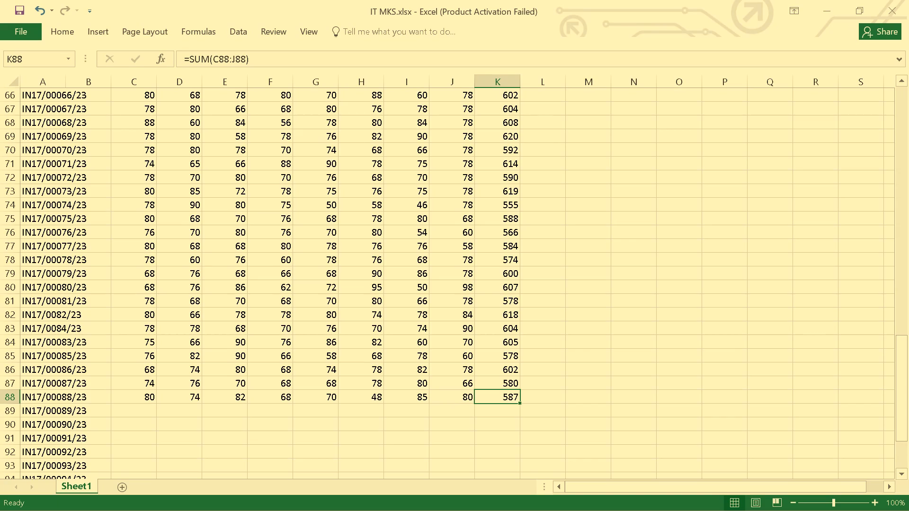
left_click(142, 407)
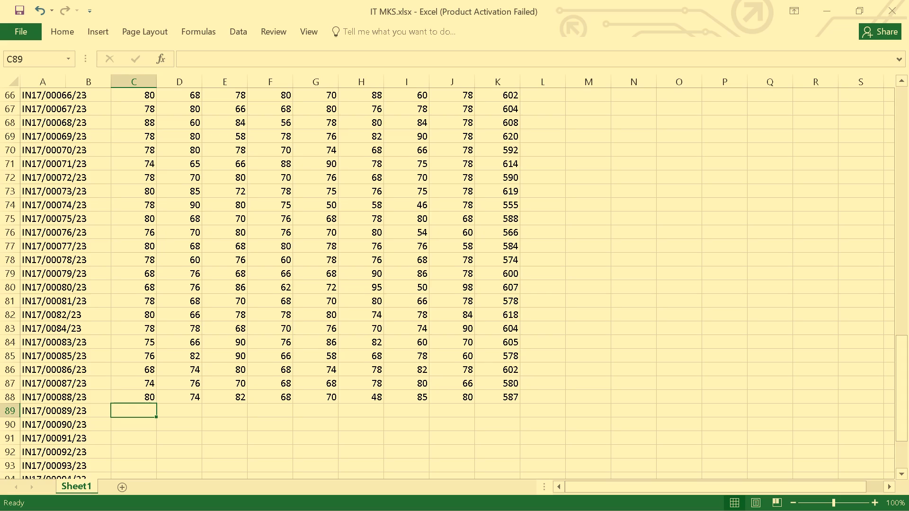
key("7")
key("2")
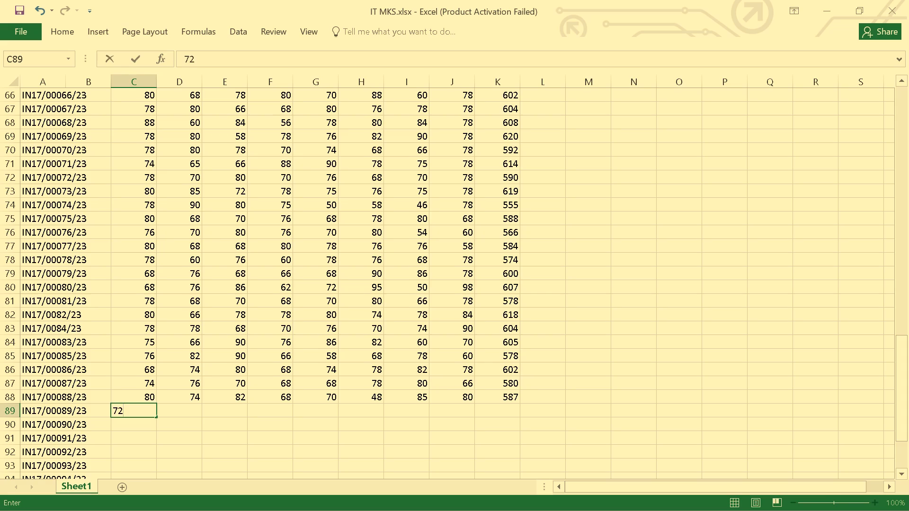
key("Right")
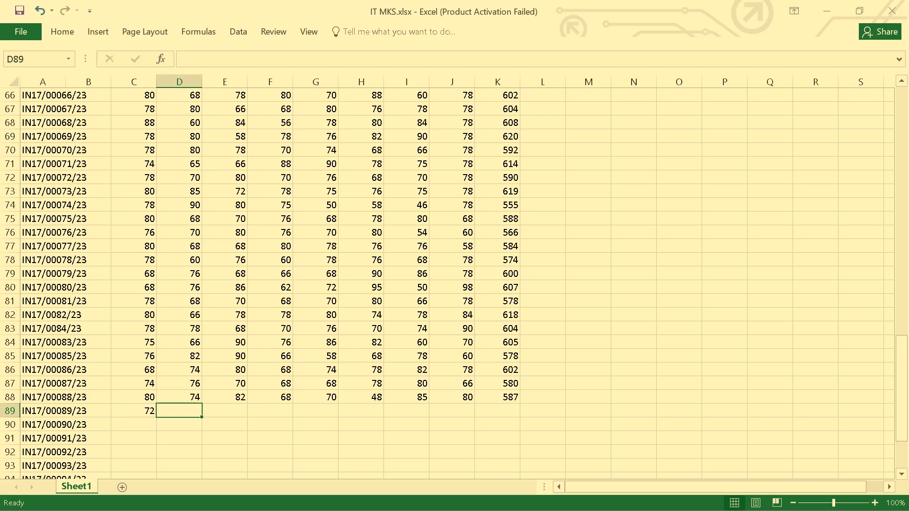
type("78")
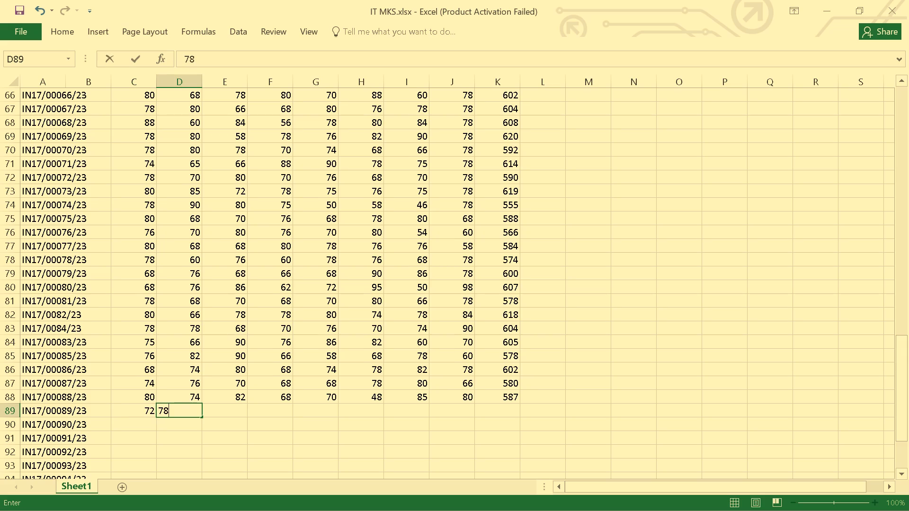
key("Right")
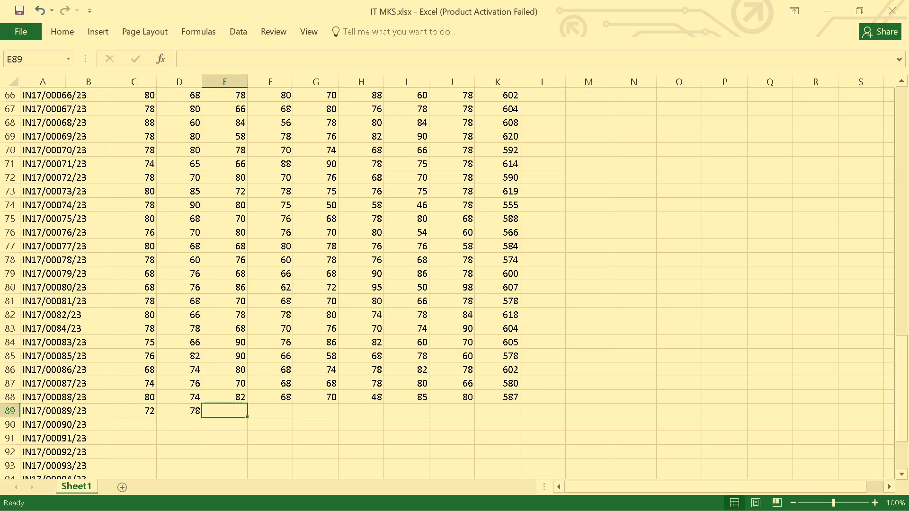
key("9")
key("0")
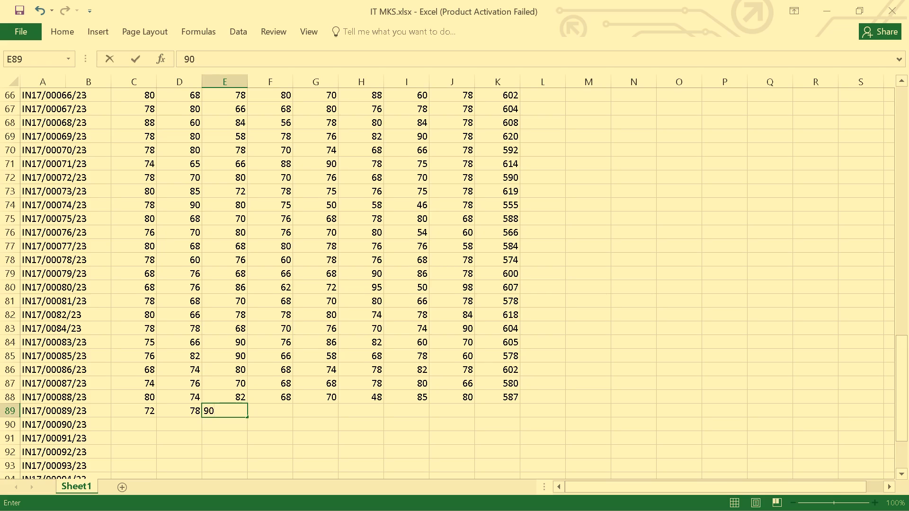
key("Right")
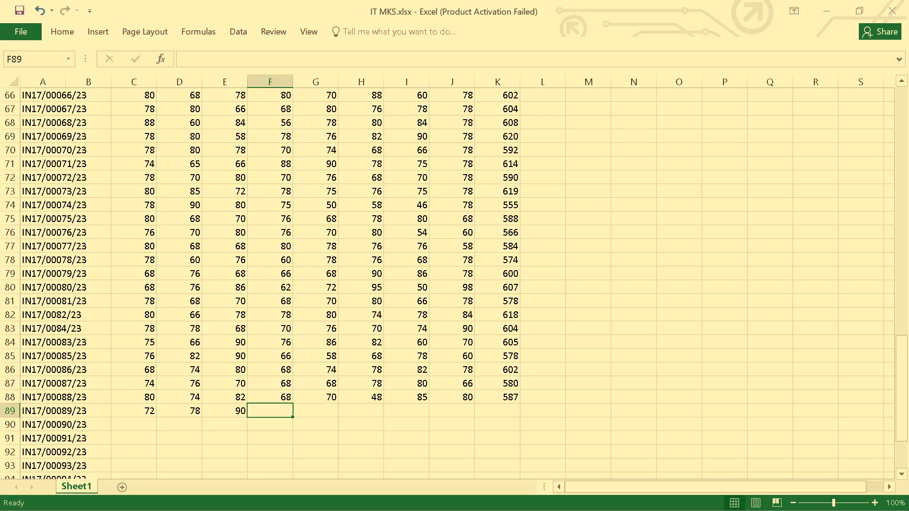
type("72")
key("Right")
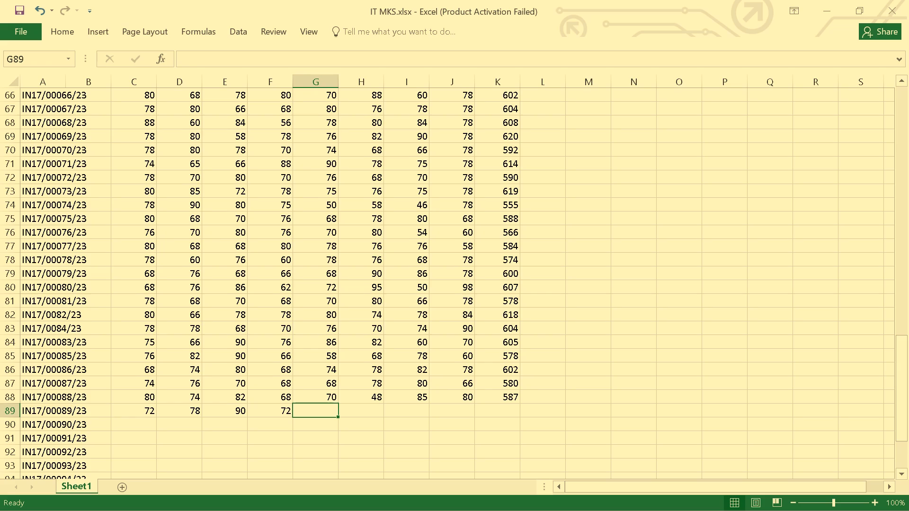
Enter the marks 68 and 90 in G89 and H89, continuing the subject marks in row 89.
type("68")
key("Right")
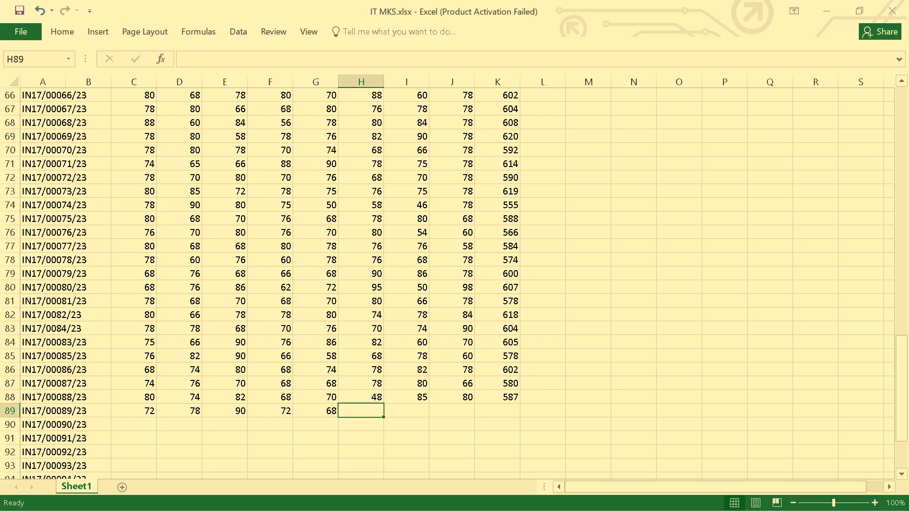
key("9")
key("0")
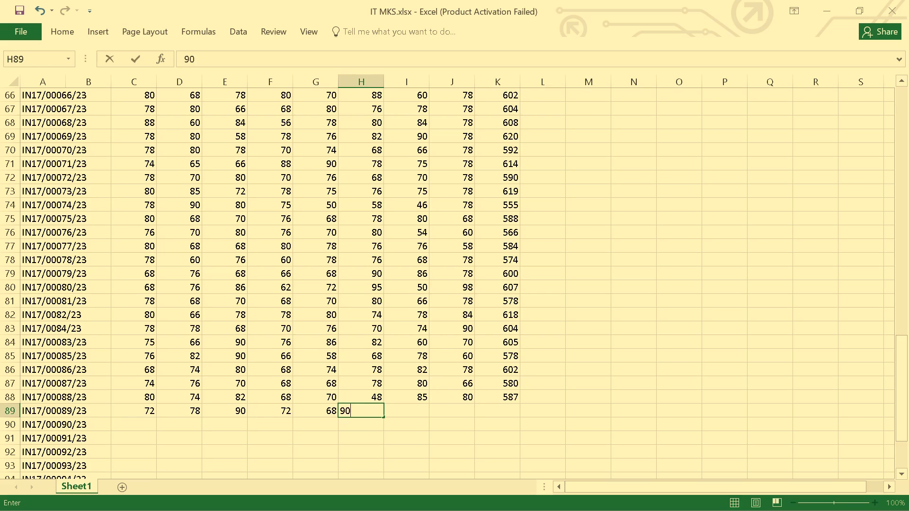
key("Right")
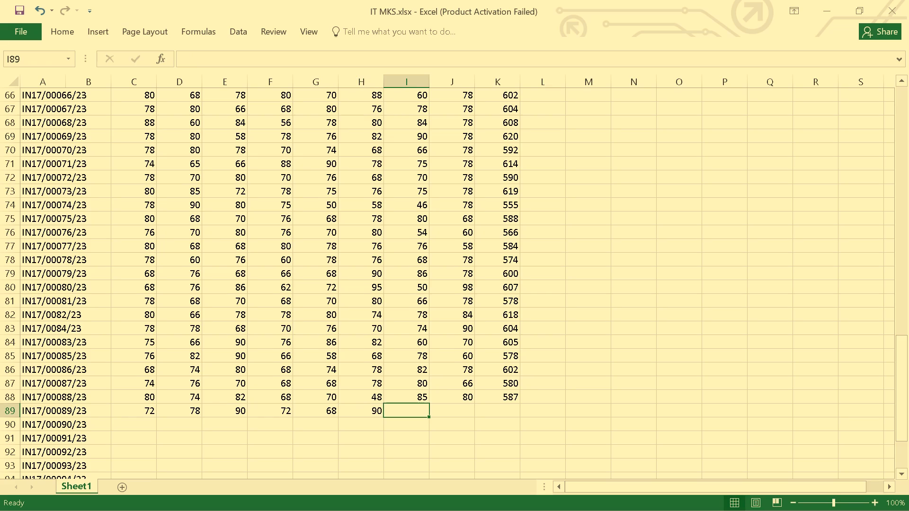
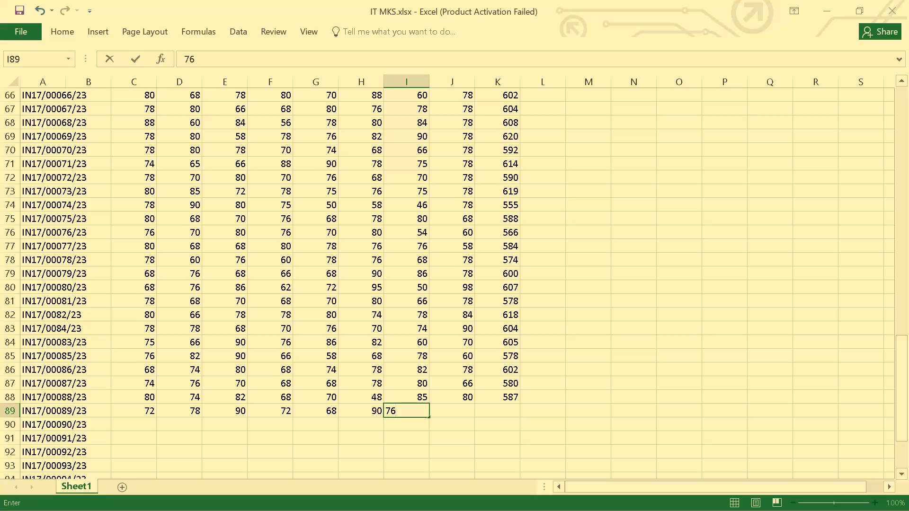
key("Right")
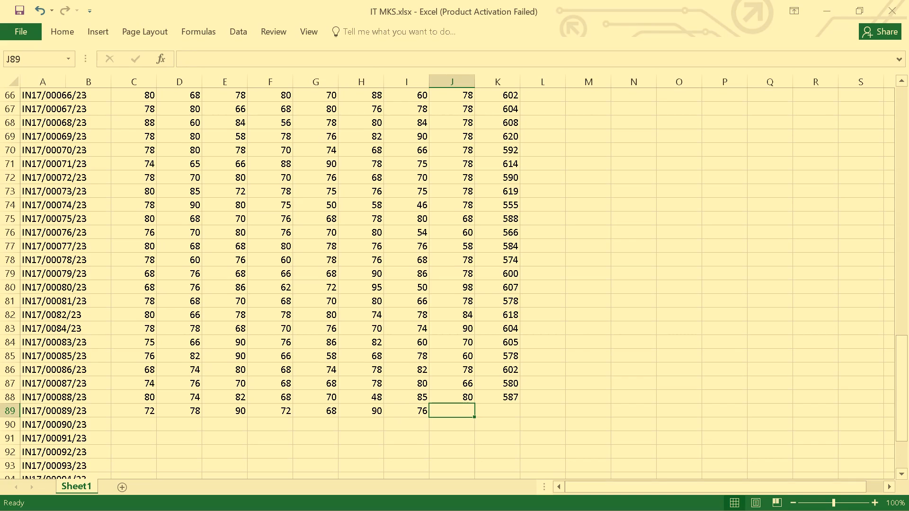
key("6")
key("8")
key("Right")
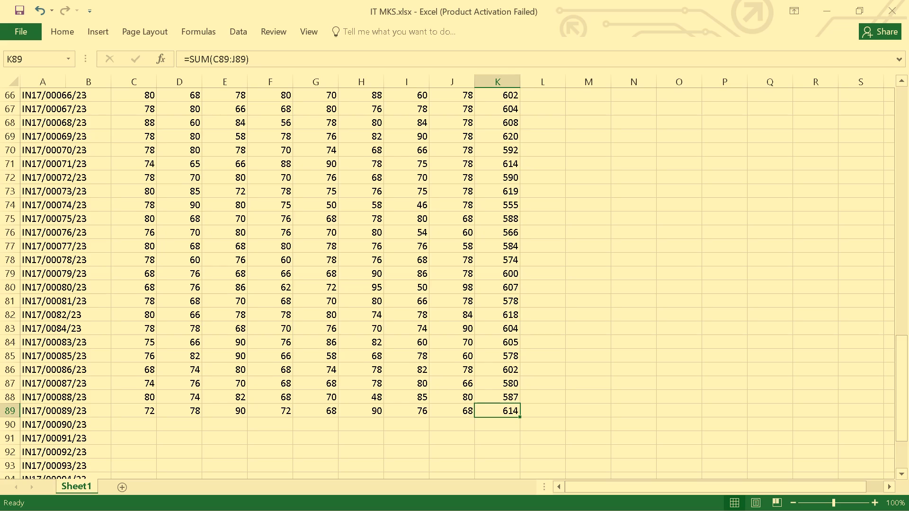
Review the entered subject marks and totals from row 89 back up to the header row.
scroll(323, 330, "down", 2)
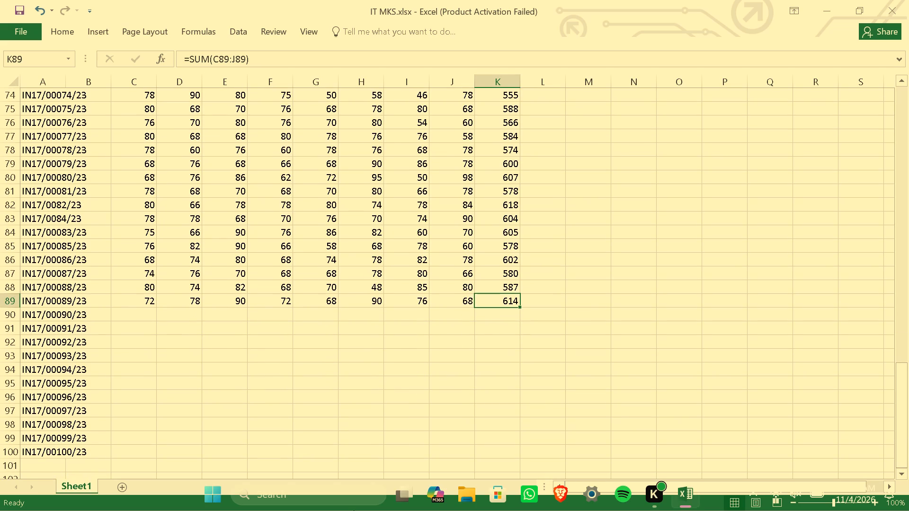
scroll(354, 510, "up", 2)
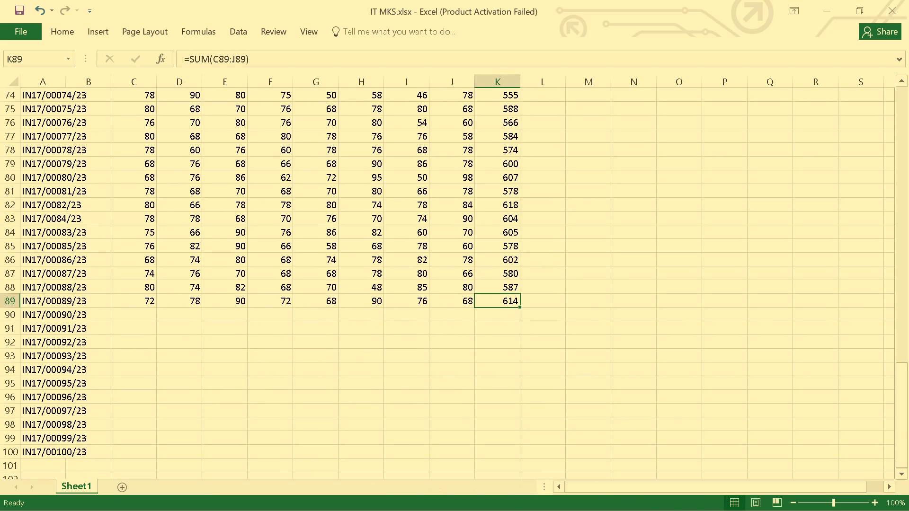
scroll(459, 387, "up", 3)
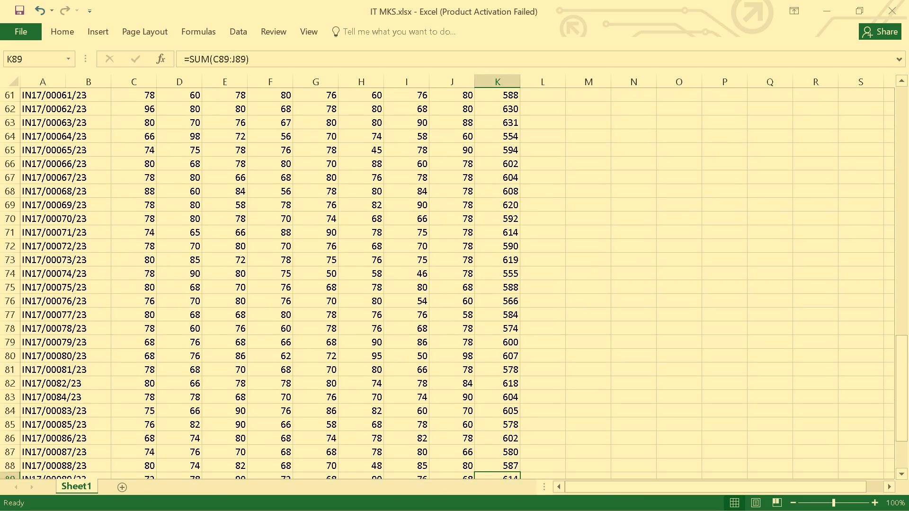
scroll(459, 387, "up", 5)
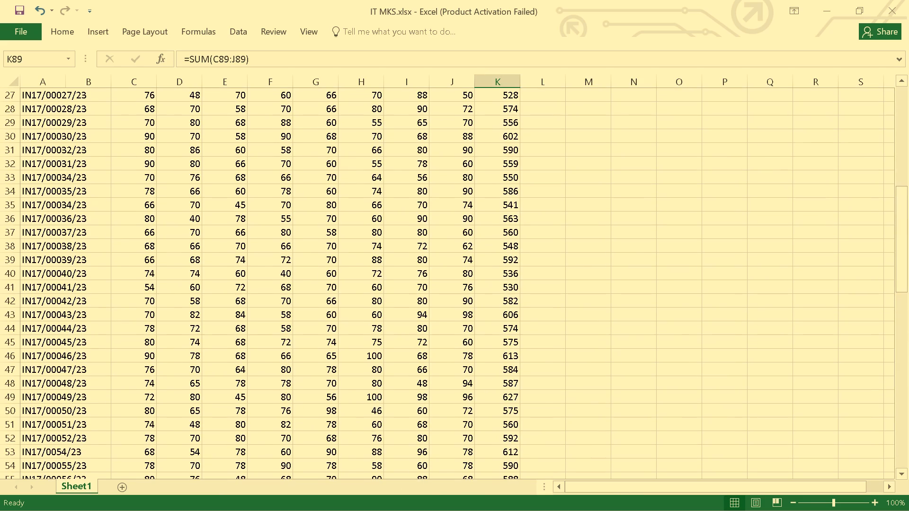
scroll(459, 387, "down", 3)
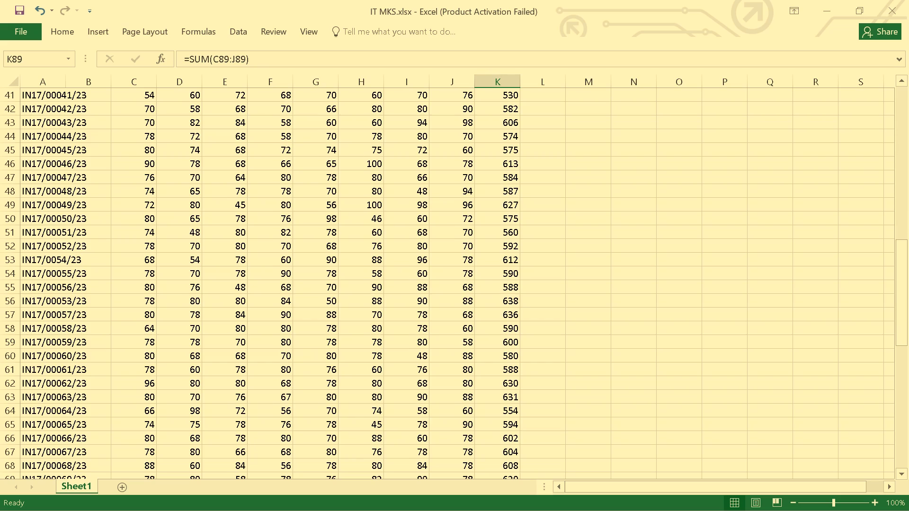
scroll(489, 342, "up", 2)
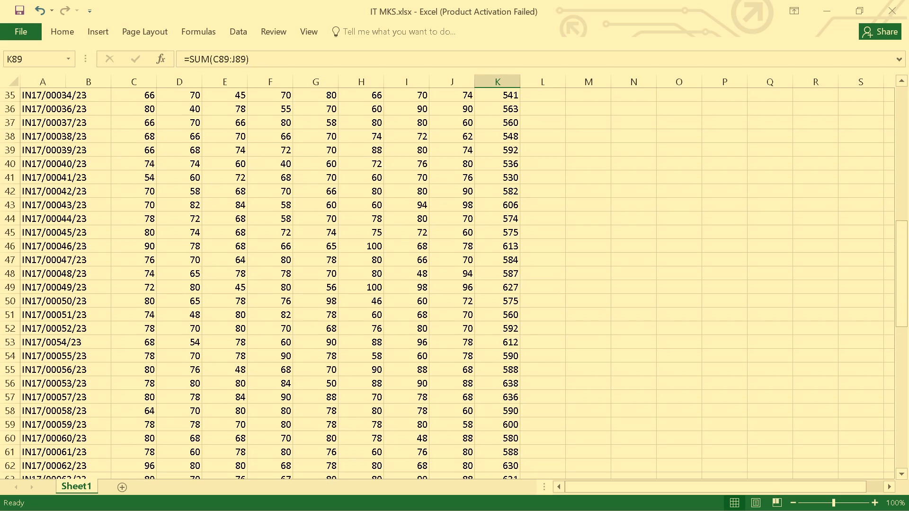
scroll(489, 342, "up", 3)
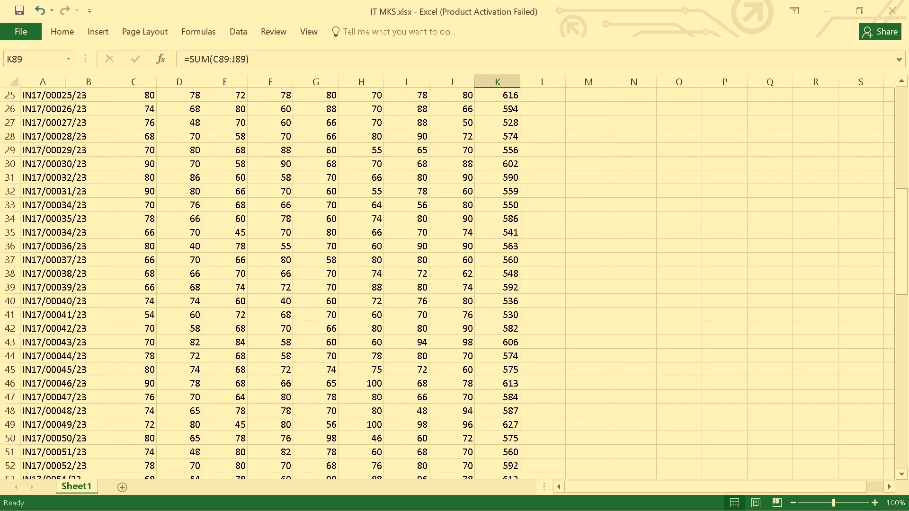
scroll(489, 342, "up", 1)
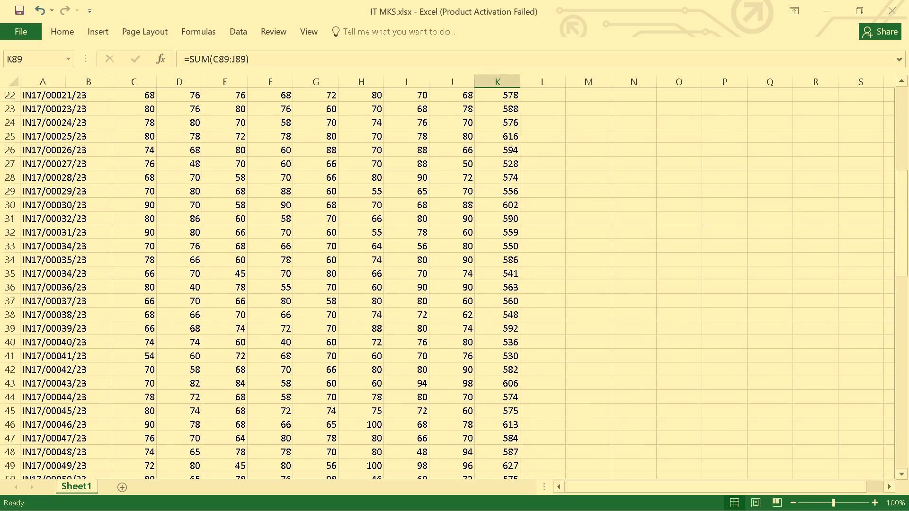
scroll(489, 342, "up", 1)
scroll(489, 342, "down", 3)
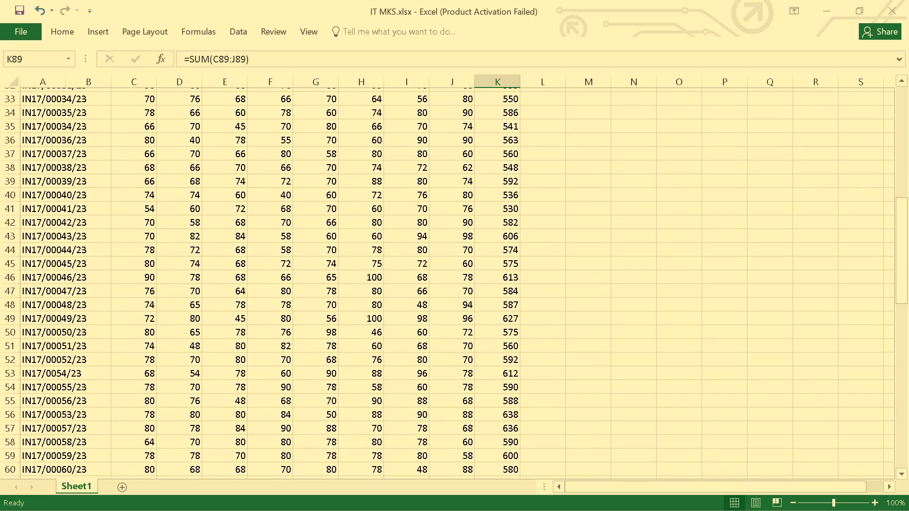
scroll(489, 342, "down", 1)
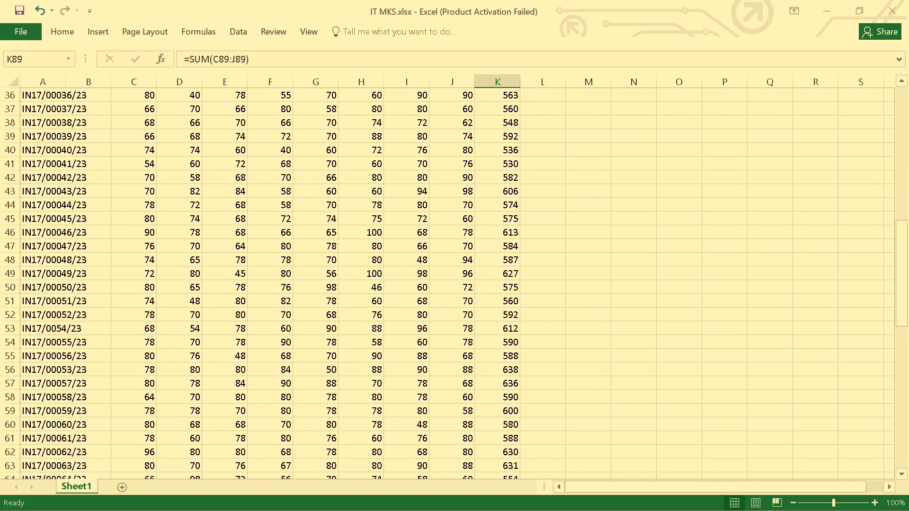
scroll(489, 342, "down", 3)
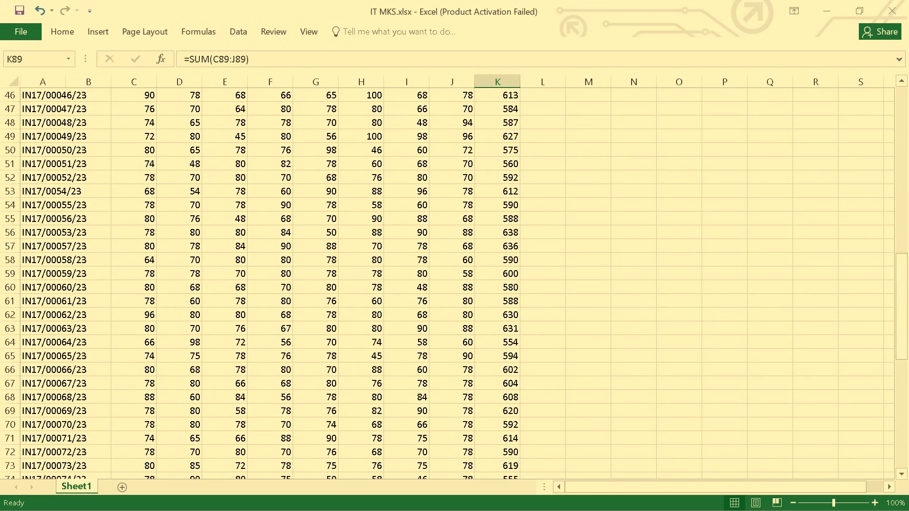
scroll(489, 342, "down", 2)
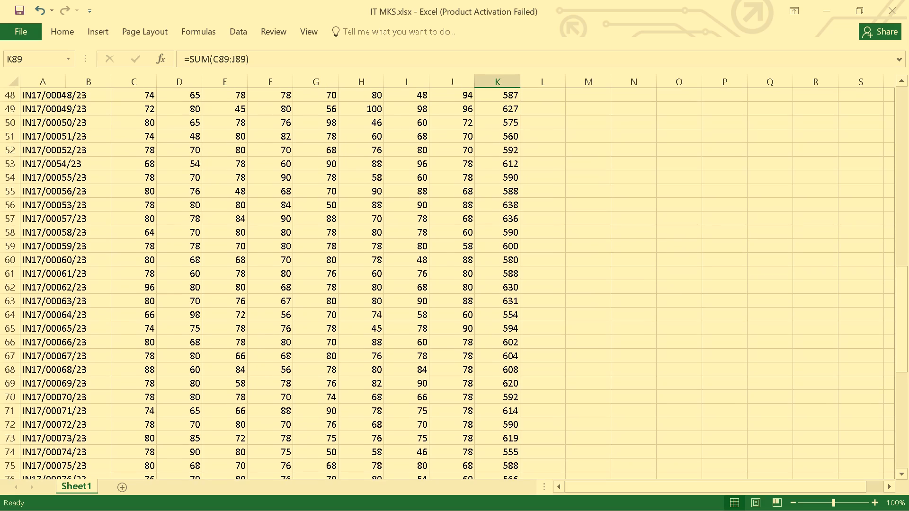
scroll(489, 342, "down", 4)
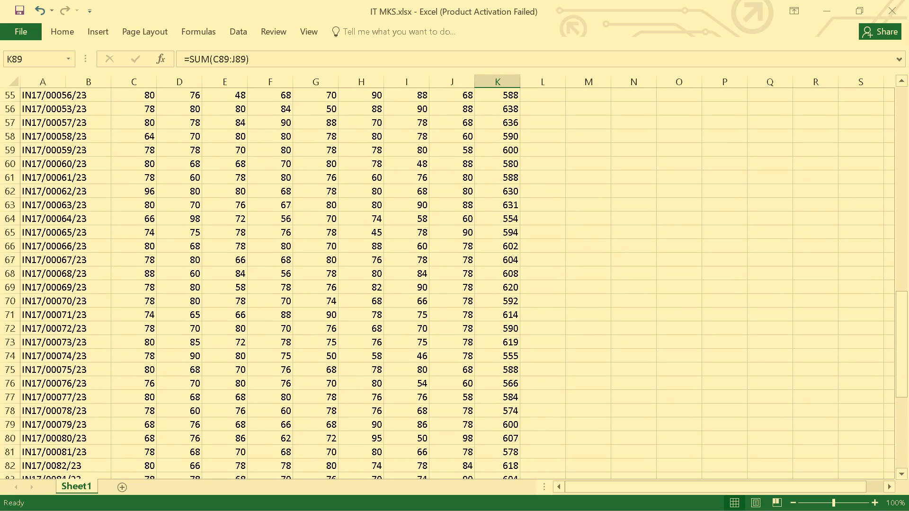
scroll(489, 342, "down", 2)
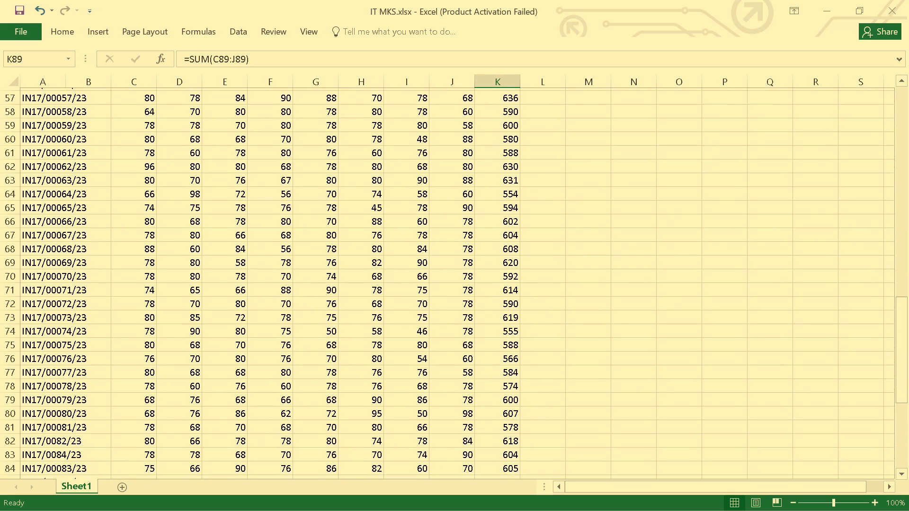
scroll(489, 342, "down", 3)
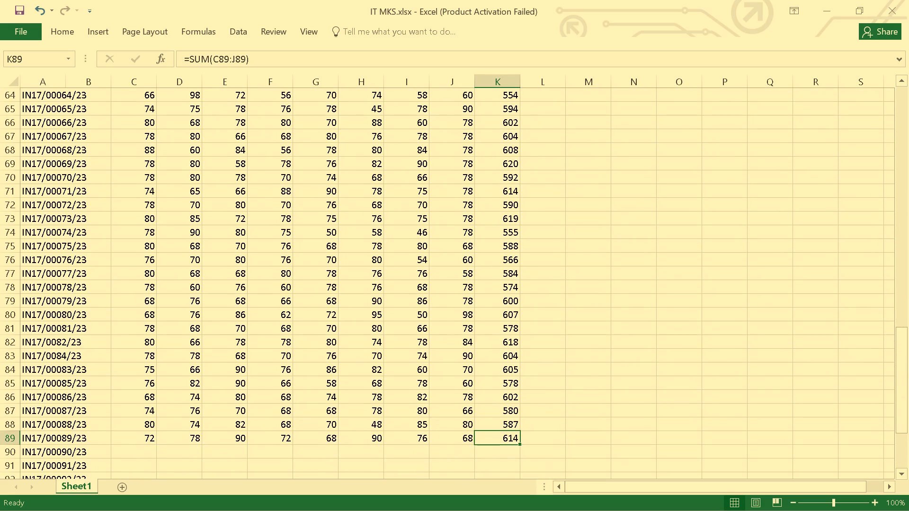
scroll(489, 342, "up", 6)
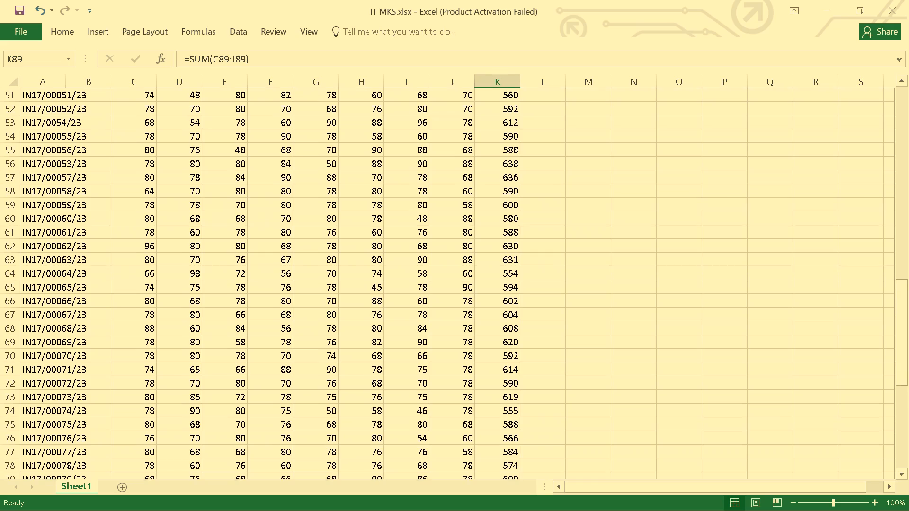
scroll(489, 342, "up", 3)
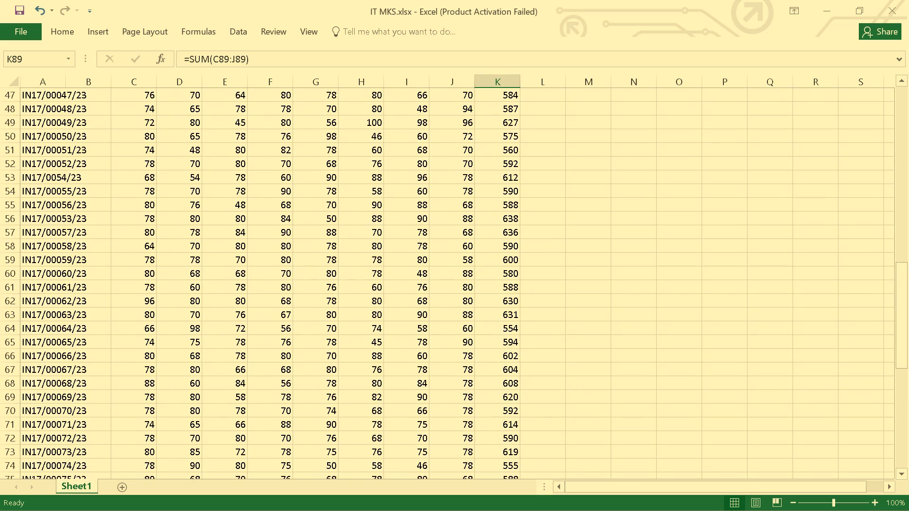
scroll(489, 342, "up", 2)
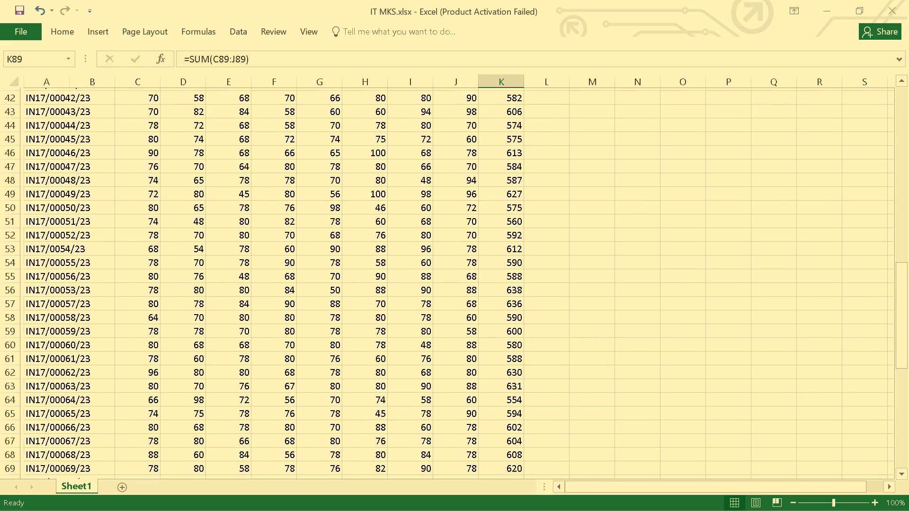
scroll(489, 342, "up", 6)
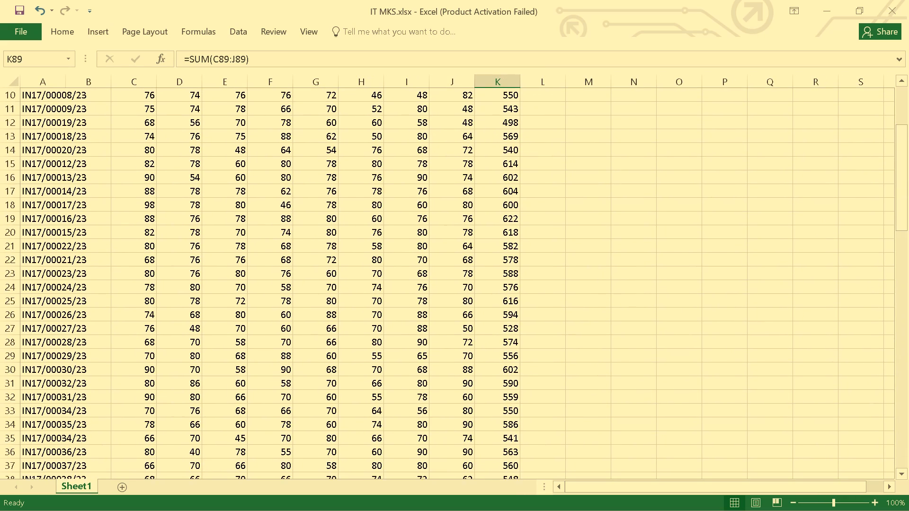
scroll(489, 342, "up", 5)
scroll(489, 342, "down", 1)
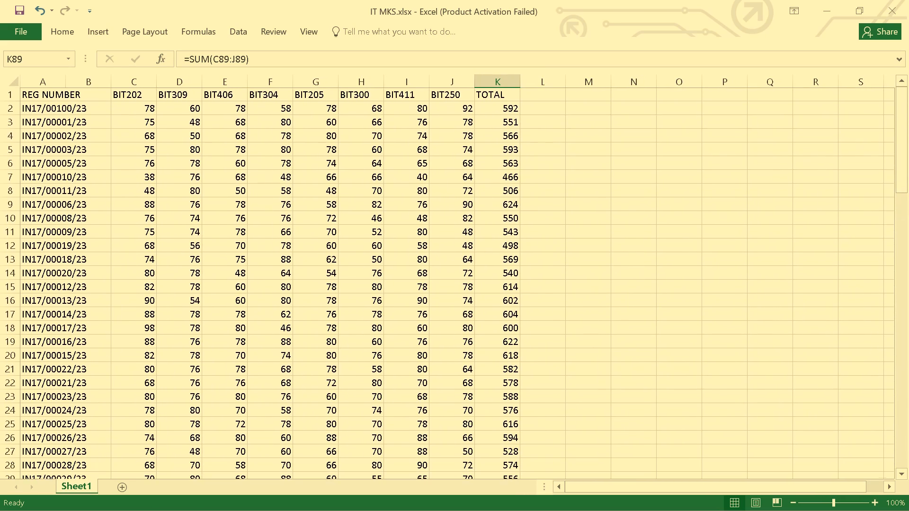
scroll(489, 342, "down", 3)
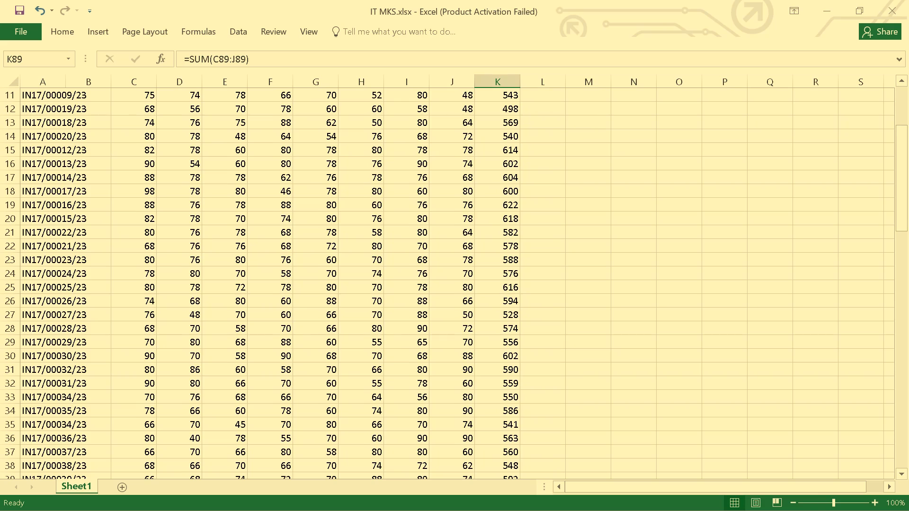
scroll(489, 342, "down", 1)
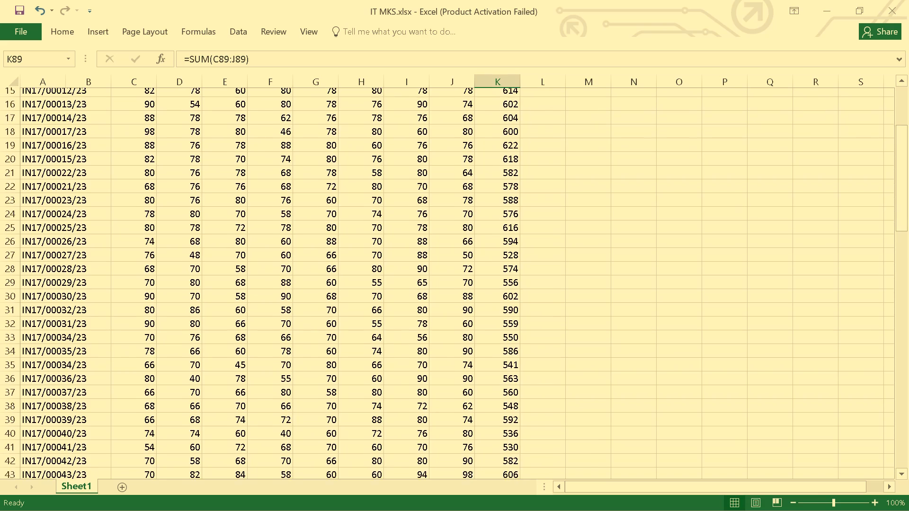
scroll(489, 342, "down", 1)
left_click(347, 363)
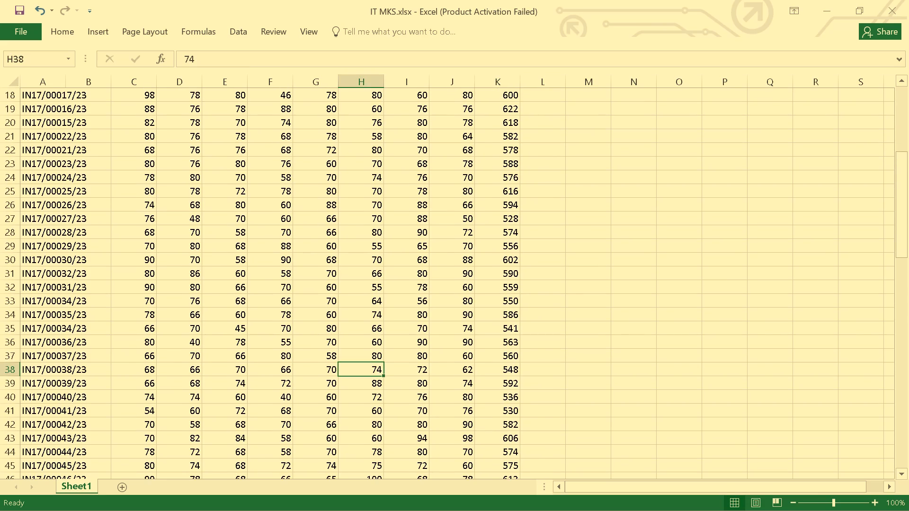
left_click(469, 361)
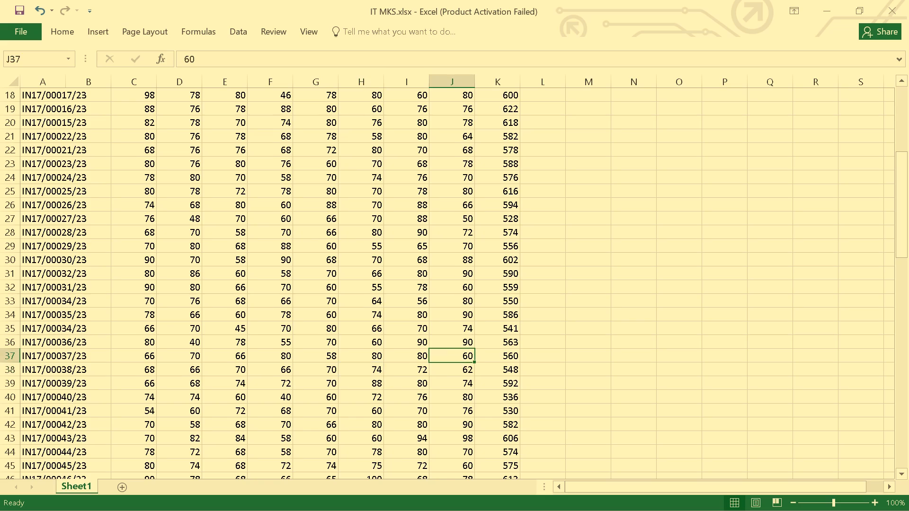
key("BackSpace")
type("68")
key("Return")
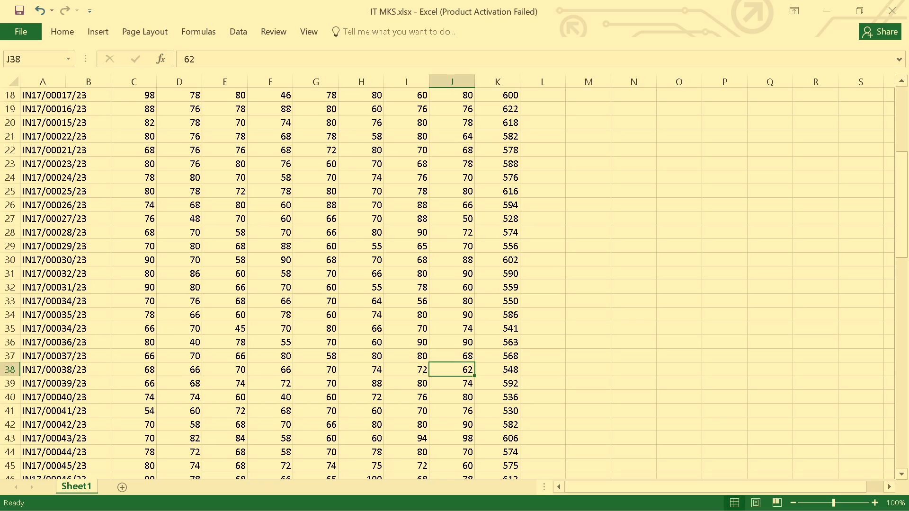
scroll(400, 283, "down", 5)
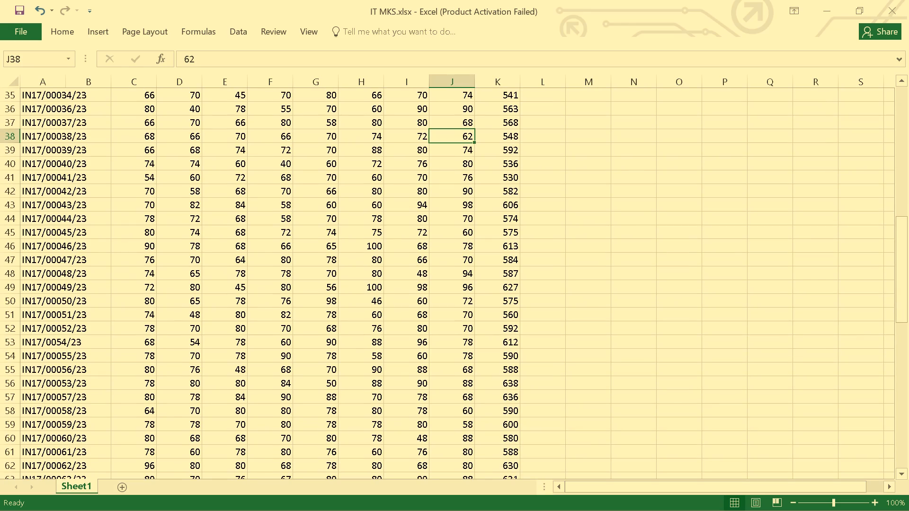
scroll(400, 283, "down", 2)
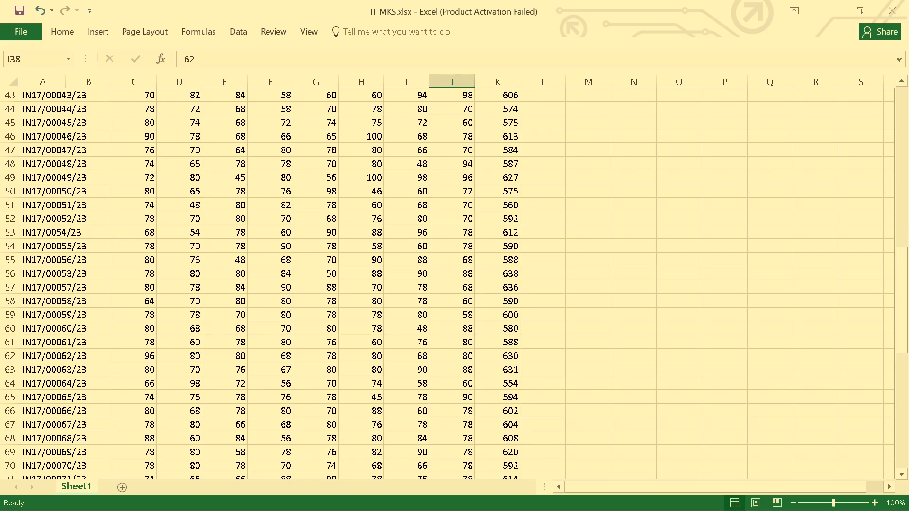
left_click(423, 358)
key("BackSpace")
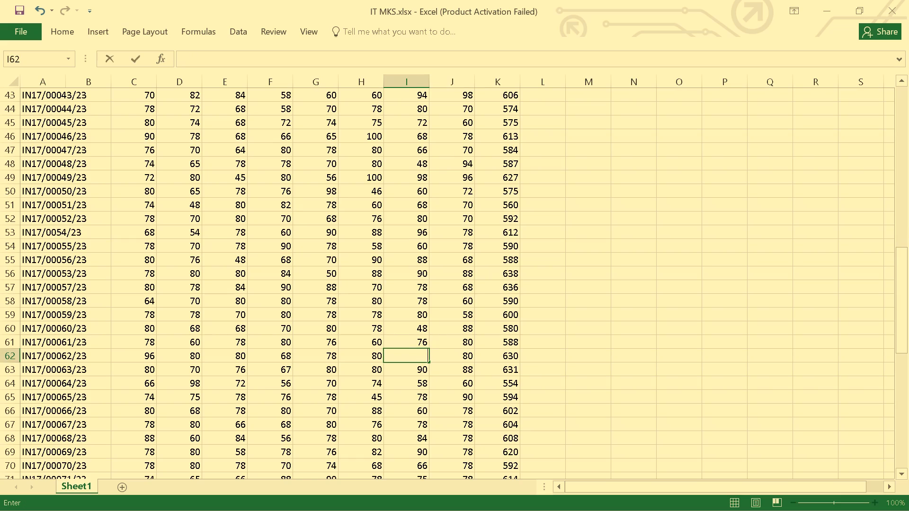
type("60")
key("Return")
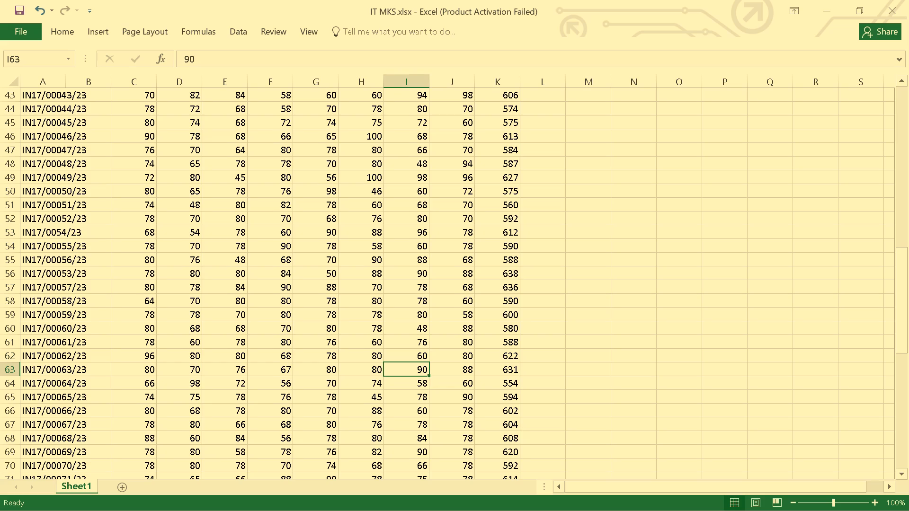
Change the student's subject mark in cell G62 to 70.
left_click(381, 358)
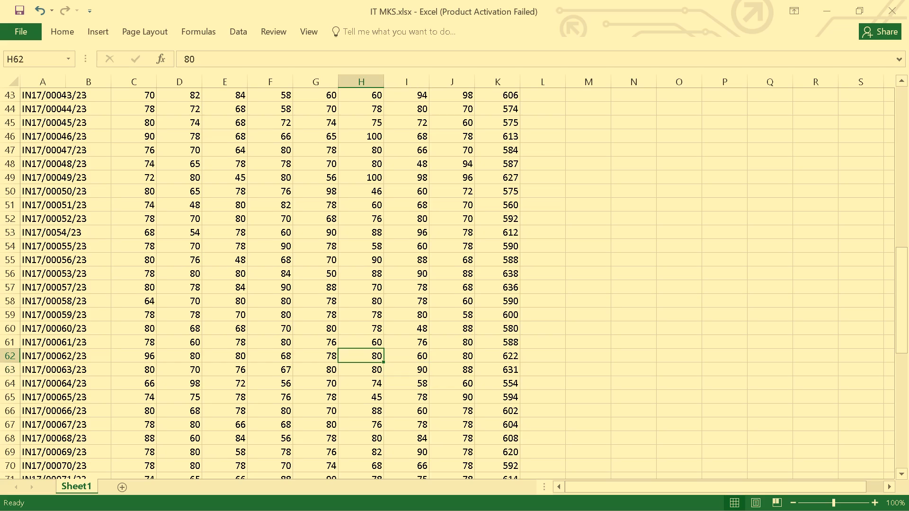
left_click(295, 354)
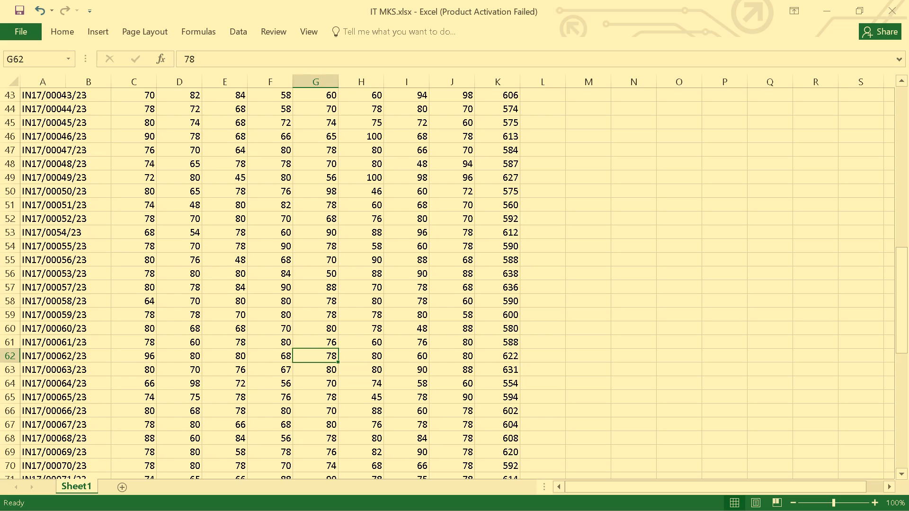
key("BackSpace")
type("70")
key("Return")
Change the student's first subject mark in cell C72 to 72.
scroll(397, 327, "down", 1)
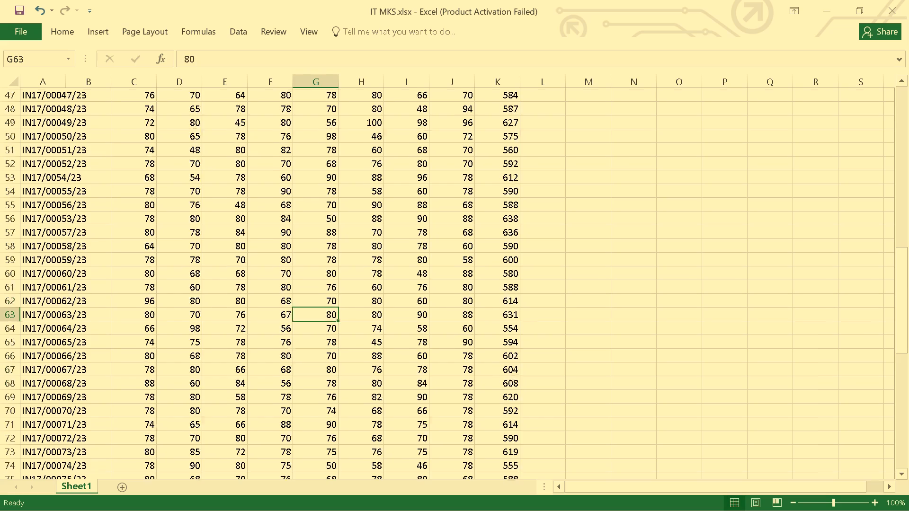
scroll(397, 327, "down", 2)
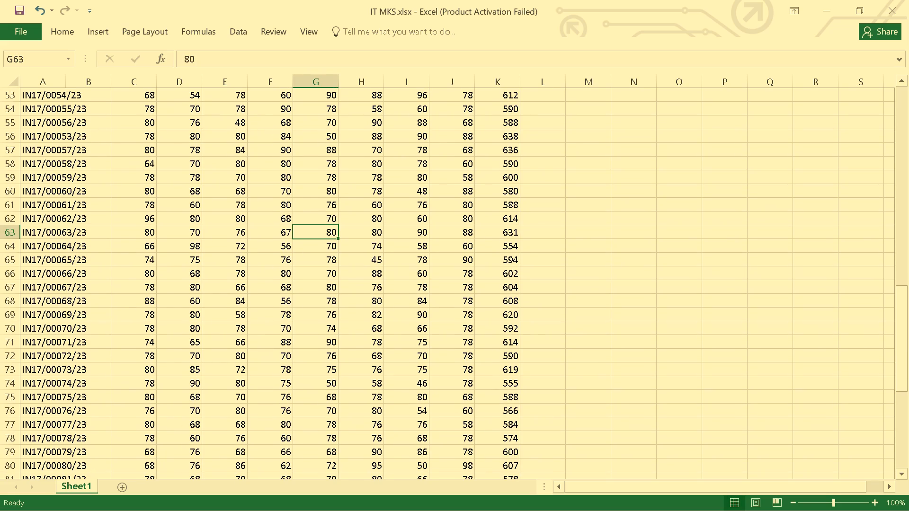
scroll(397, 327, "down", 1)
left_click(374, 334)
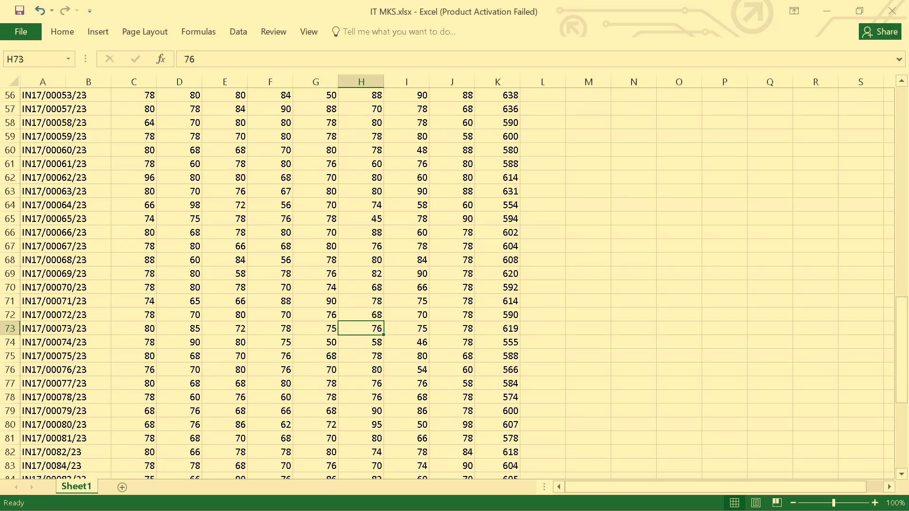
left_click(198, 317)
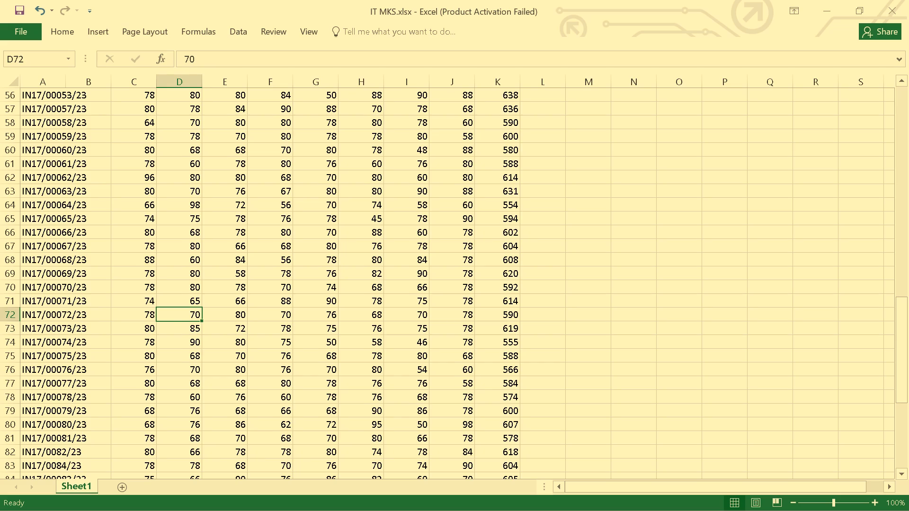
left_click(241, 311)
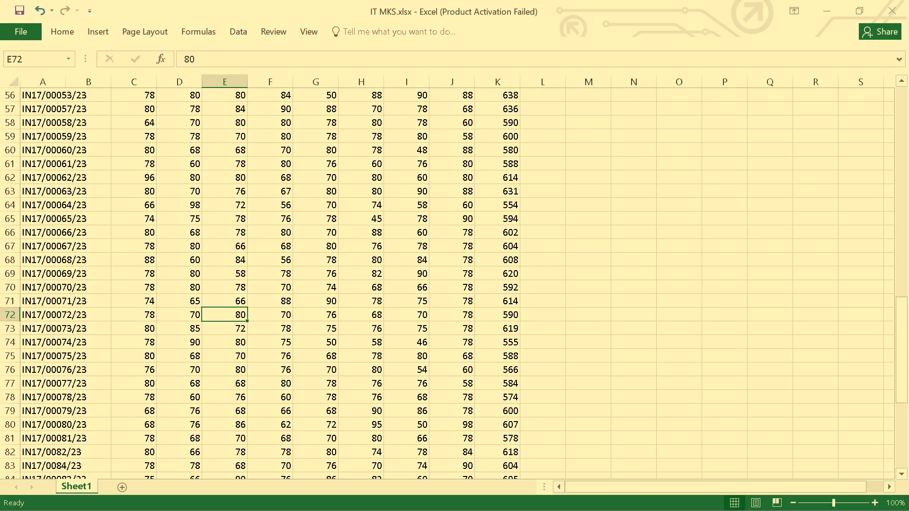
left_click(154, 315)
key("BackSpace")
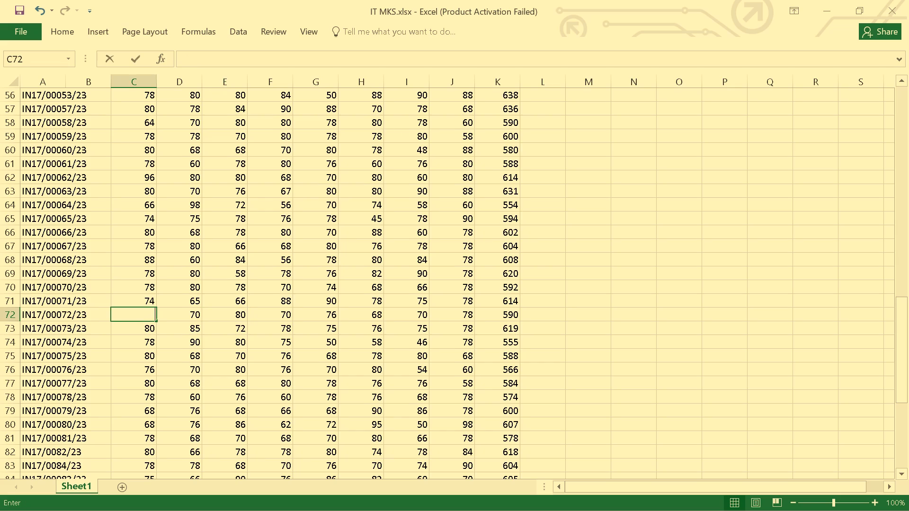
key("7")
key("2")
key("Return")
Change the student's first subject mark in cell C73 to 78.
scroll(311, 282, "down", 1)
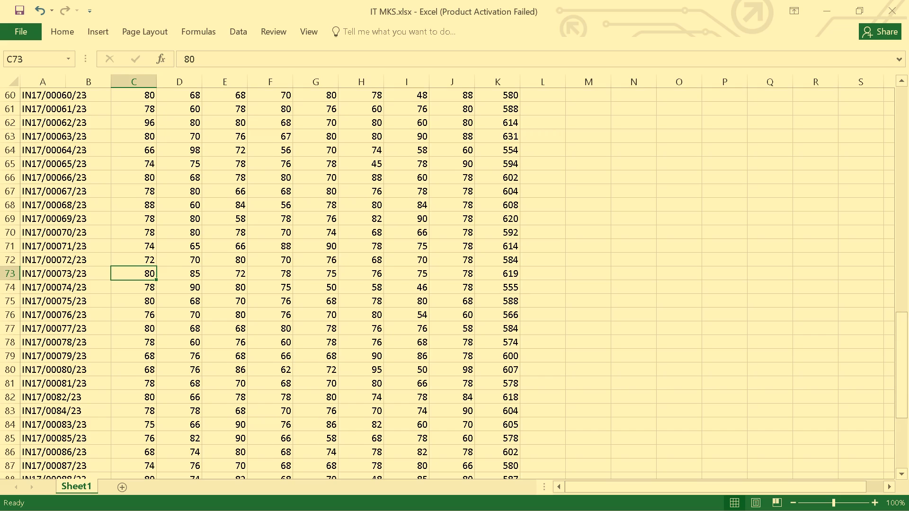
key("Return")
key("Up")
left_click(151, 275)
key("BackSpace")
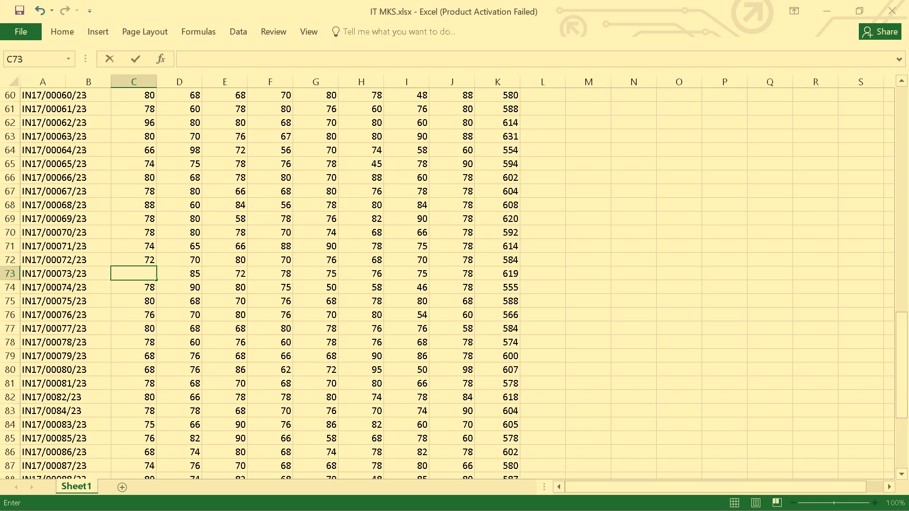
type("78")
key("Return")
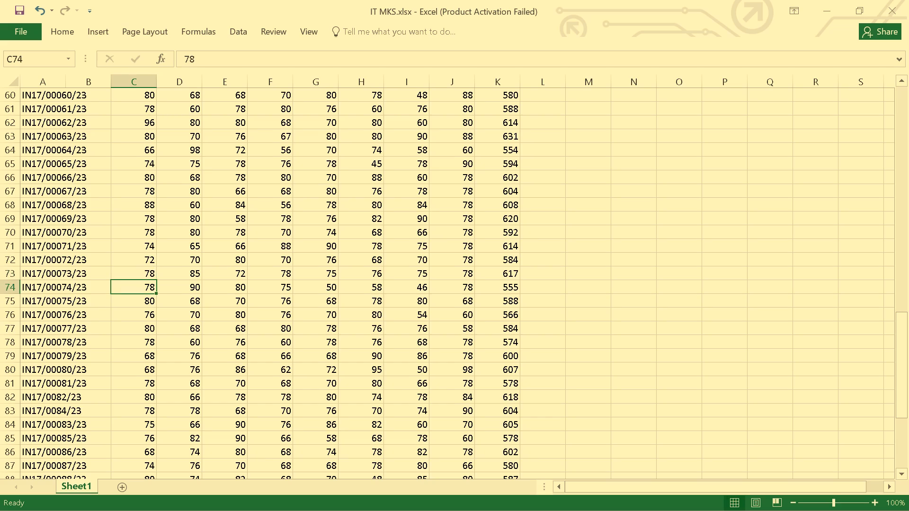
Review the subject marks in rows 79 to 86 for entries that need correcting.
scroll(285, 300, "down", 1)
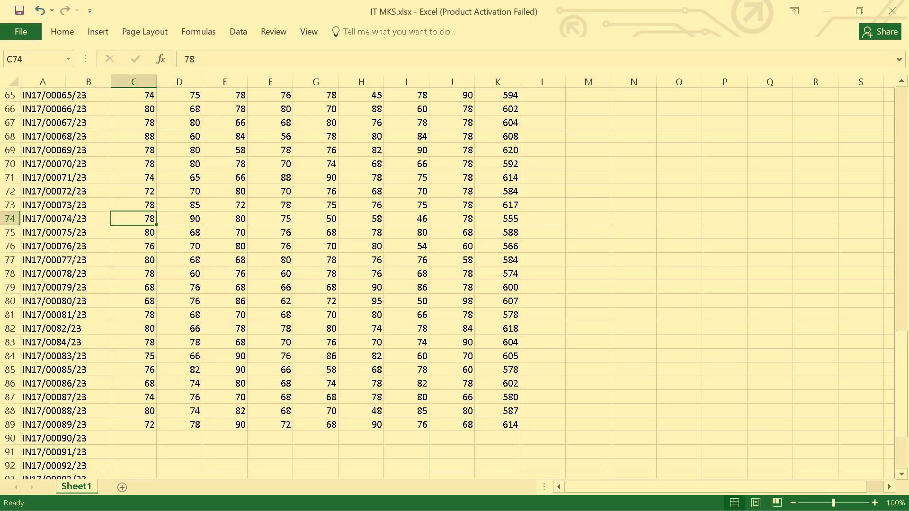
left_click(382, 301)
left_click(279, 365)
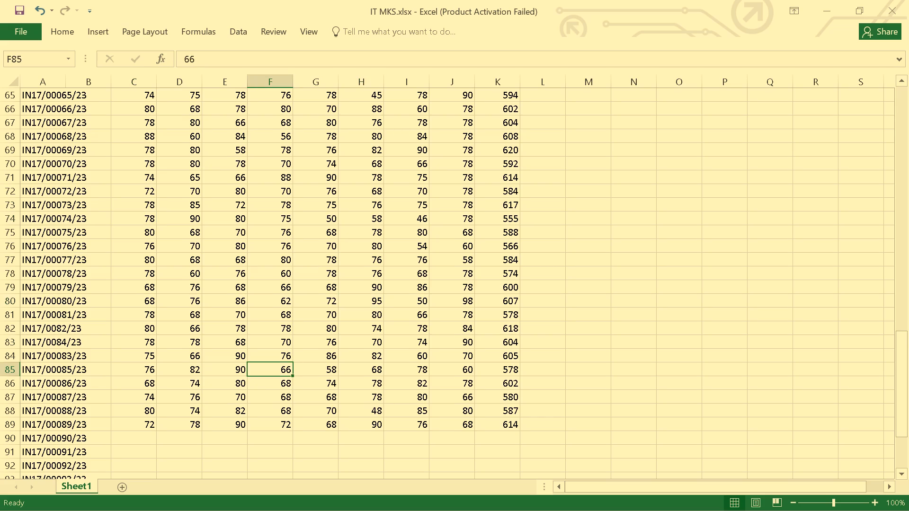
left_click(183, 371)
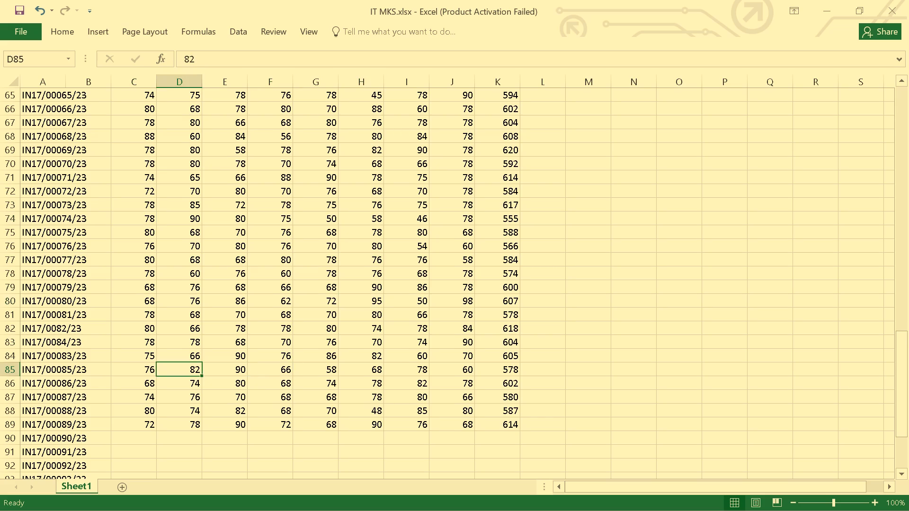
left_click(267, 379)
left_click(310, 362)
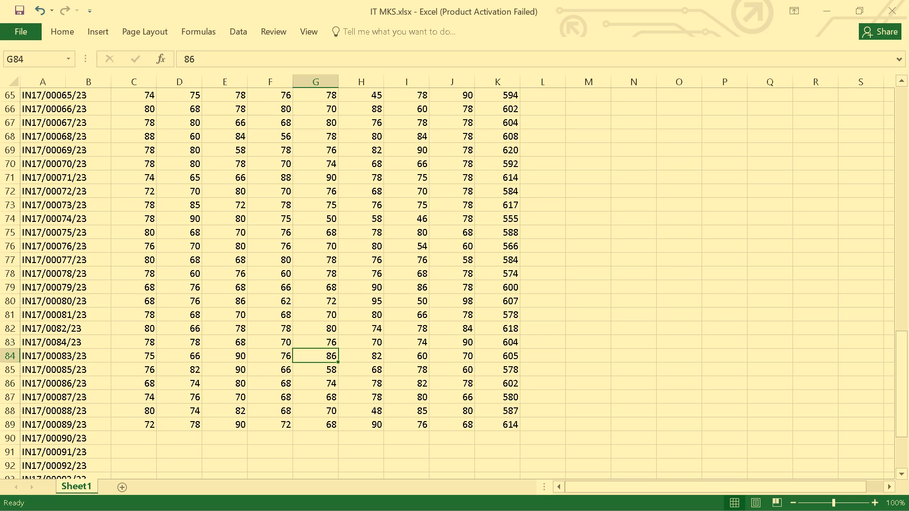
left_click(397, 361)
left_click(301, 328)
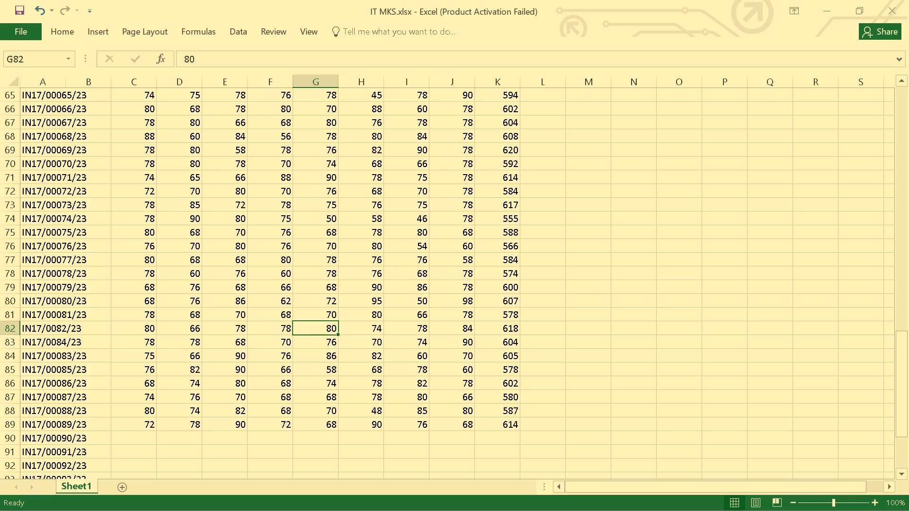
left_click(260, 336)
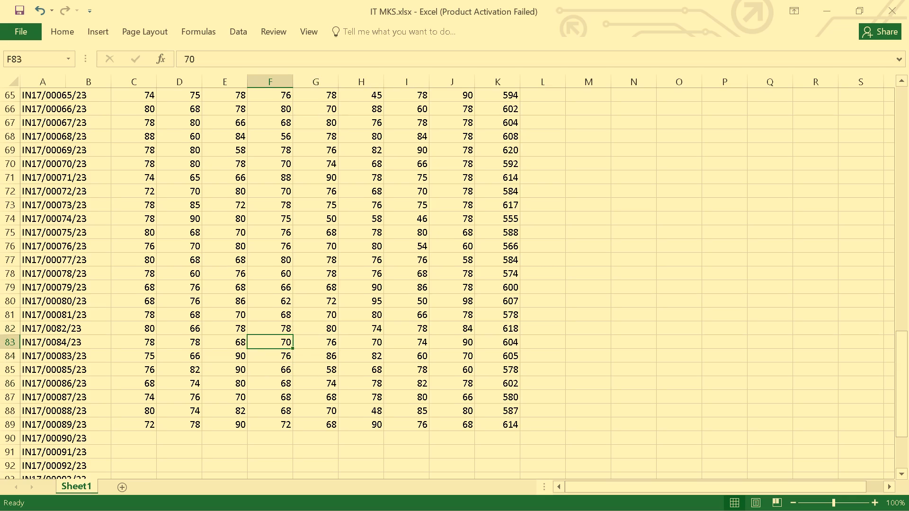
left_click(371, 317)
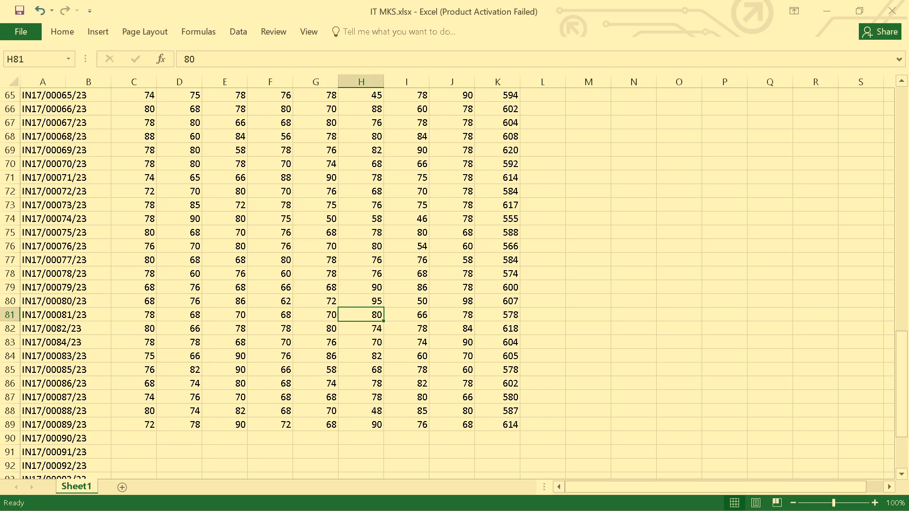
left_click(324, 288)
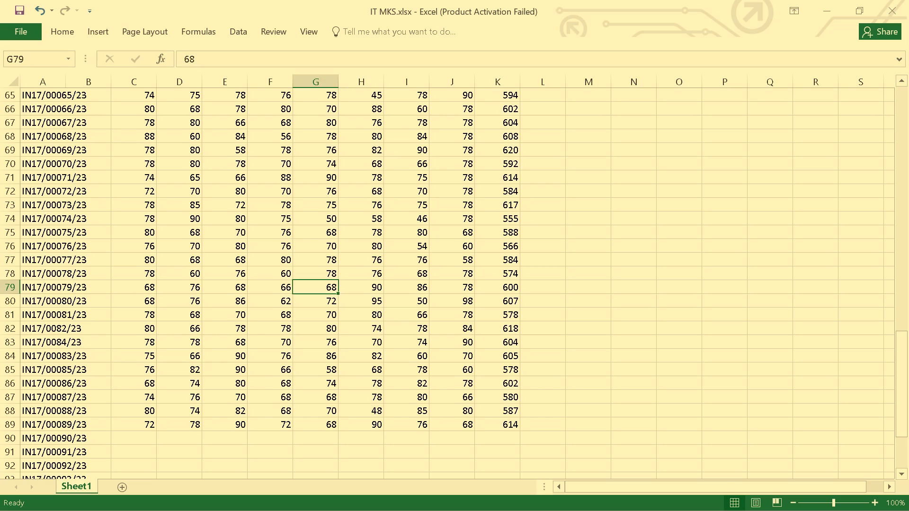
left_click(321, 341)
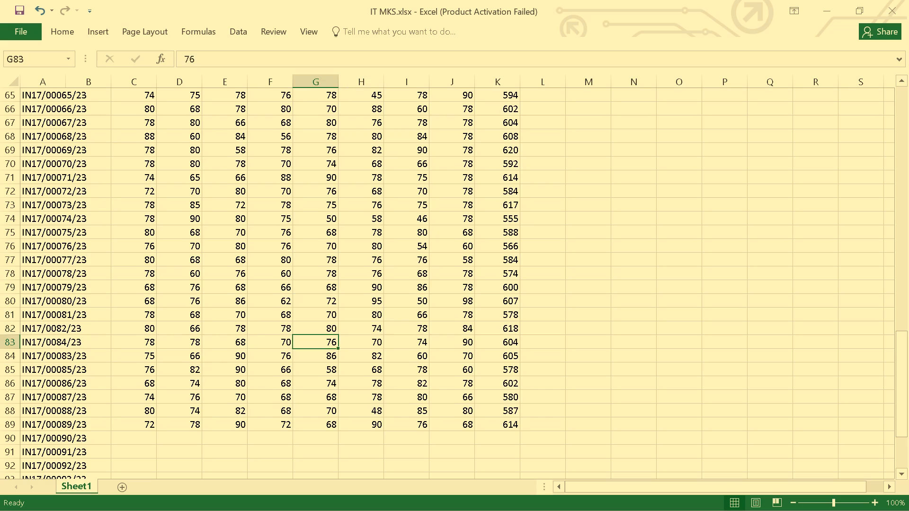
left_click(437, 338)
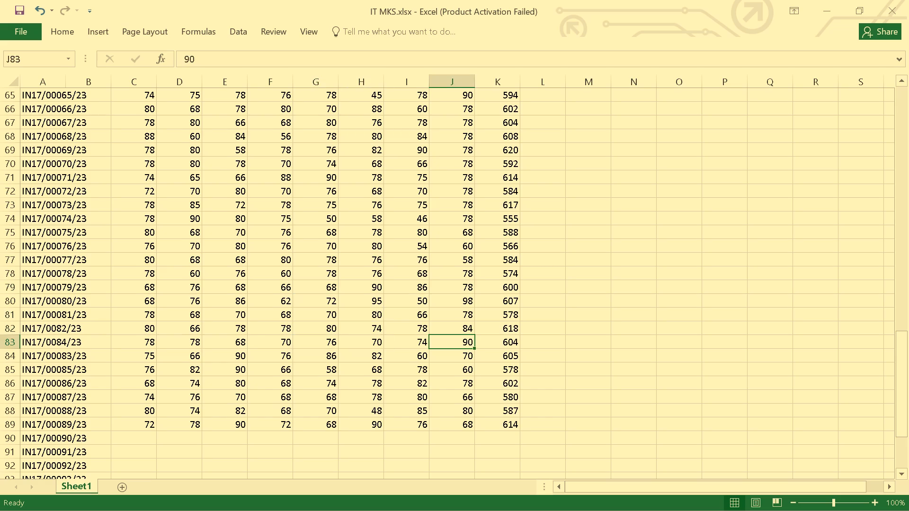
Change the student's first subject mark in cell C89 to 76.
left_click(148, 423)
key("BackSpace")
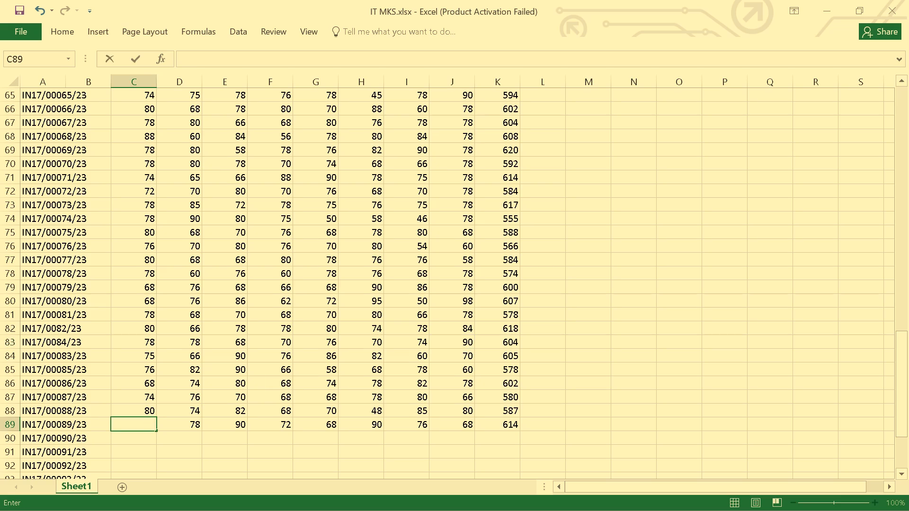
type("76")
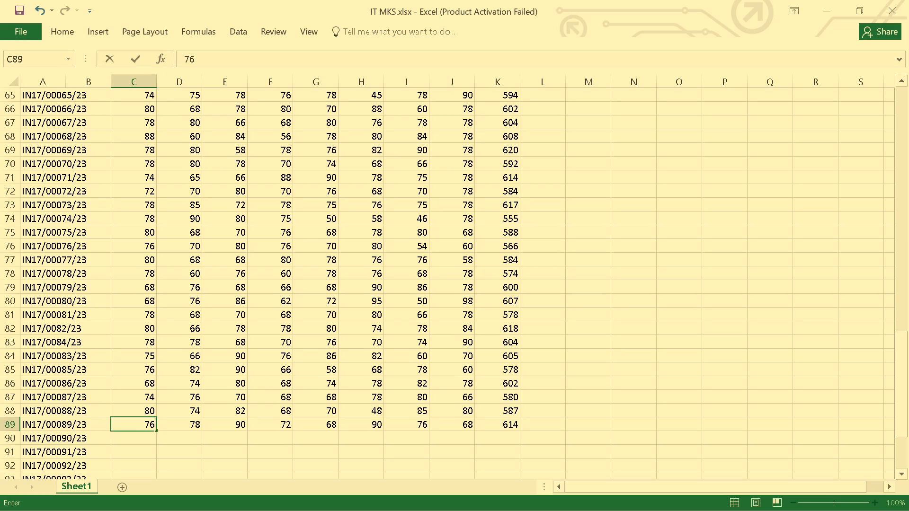
key("Return")
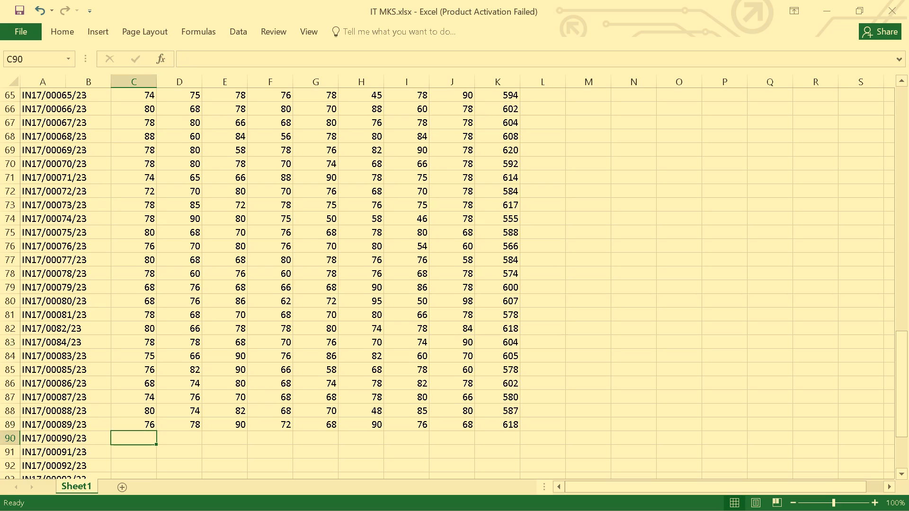
Enter the first six subject marks for the student in row 90, cells C90 to H90: 68, 76, 74, 70, 68 and 80.
key("6")
key("8")
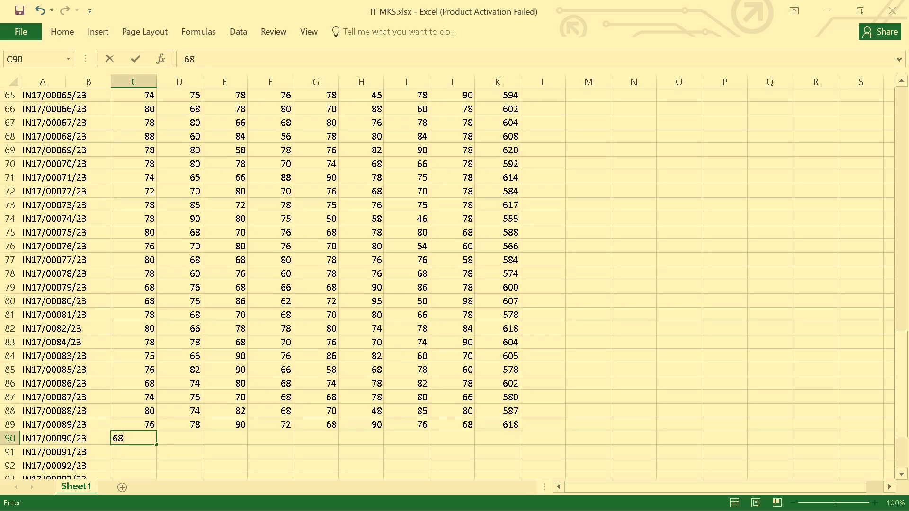
key("Right")
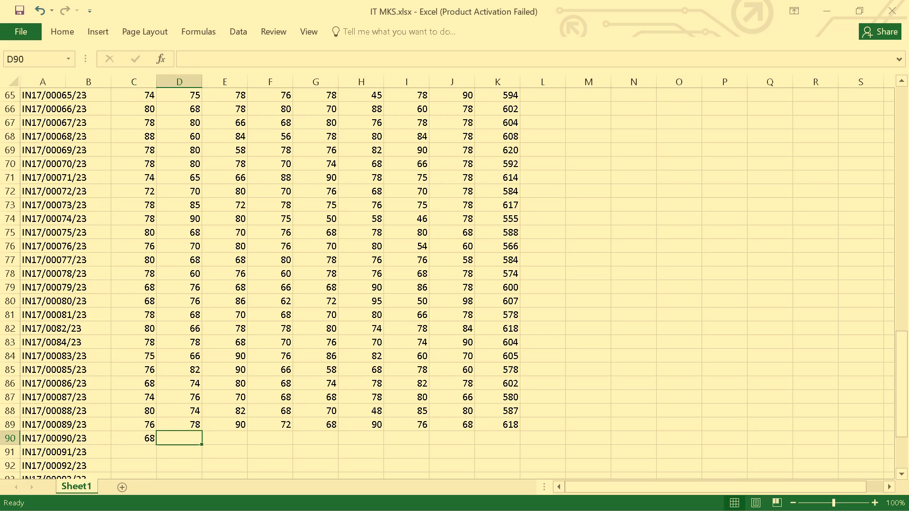
type("76")
key("Right")
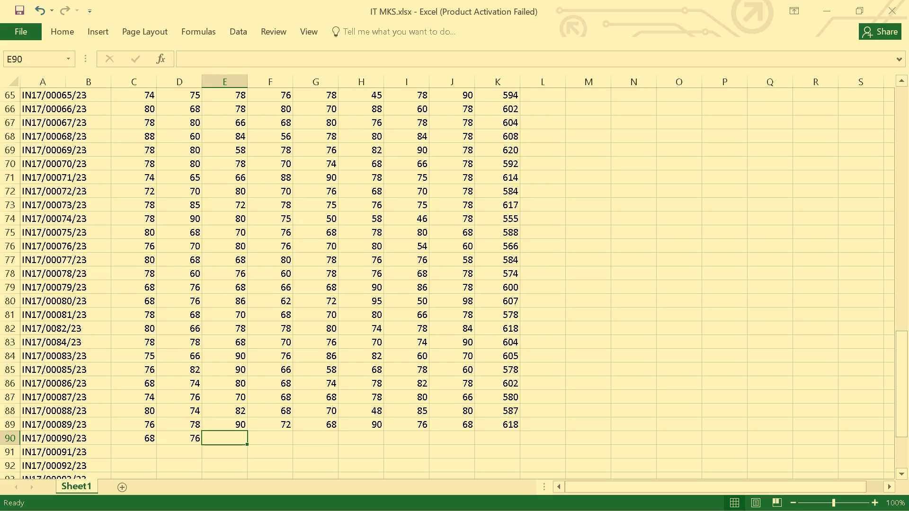
type("74")
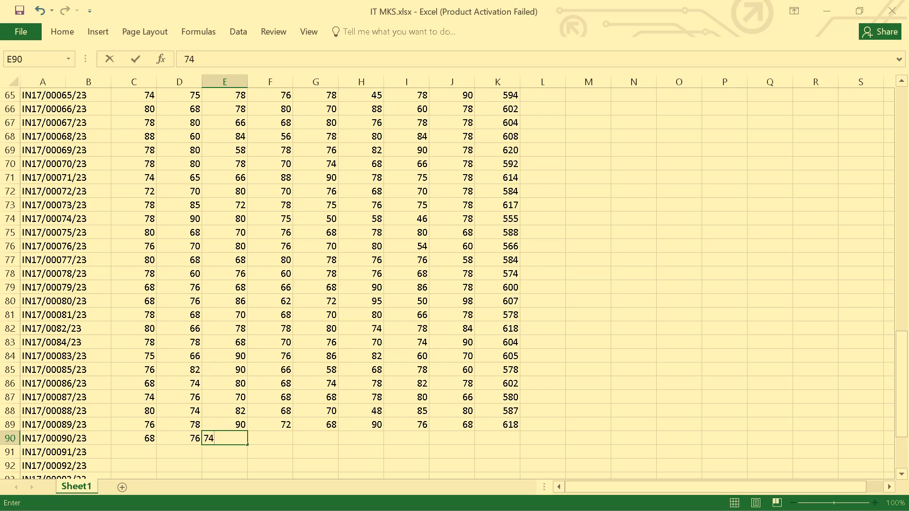
key("Right")
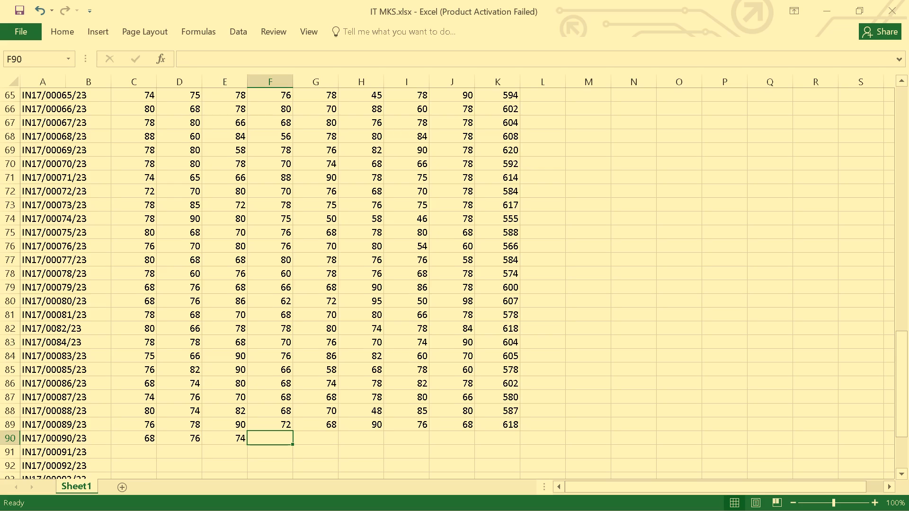
type("70")
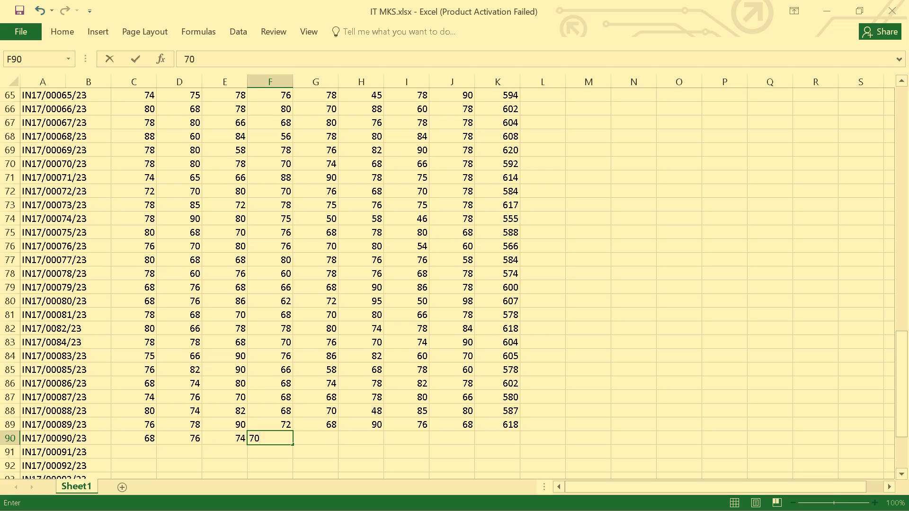
key("Right")
type("68")
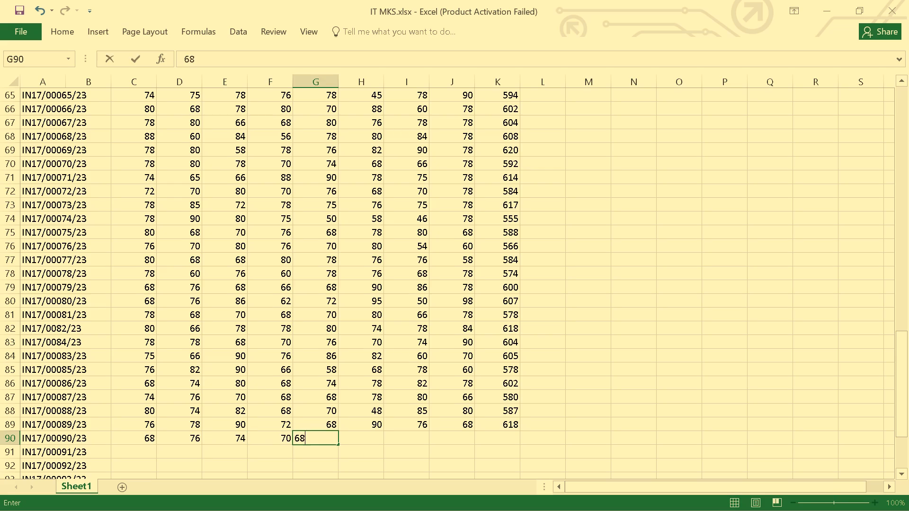
key("Right")
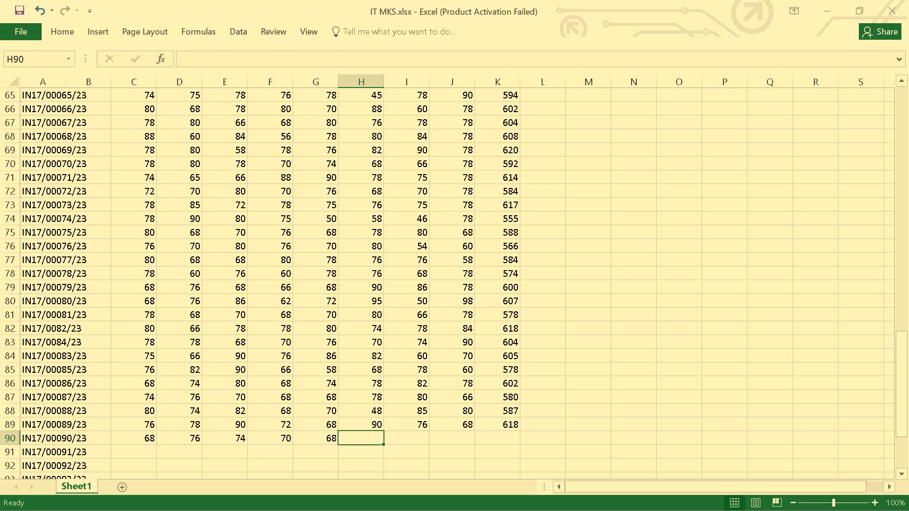
type("80")
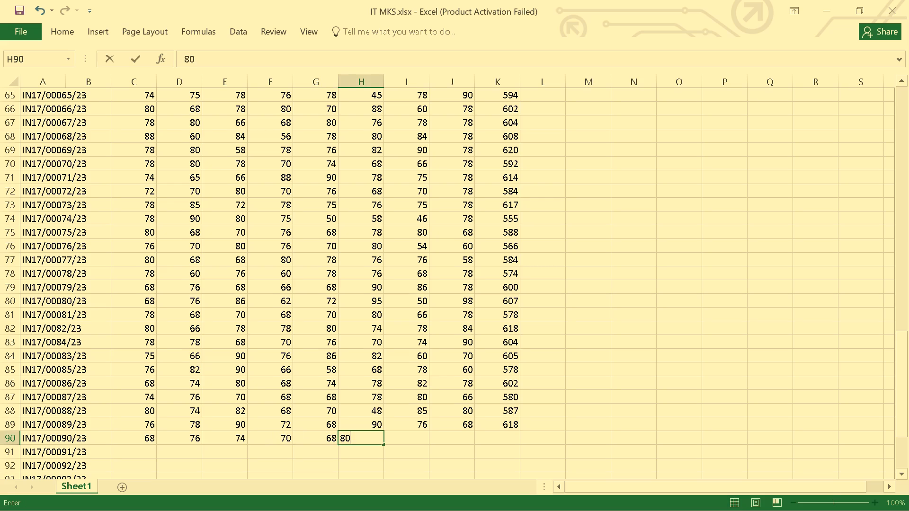
key("Right")
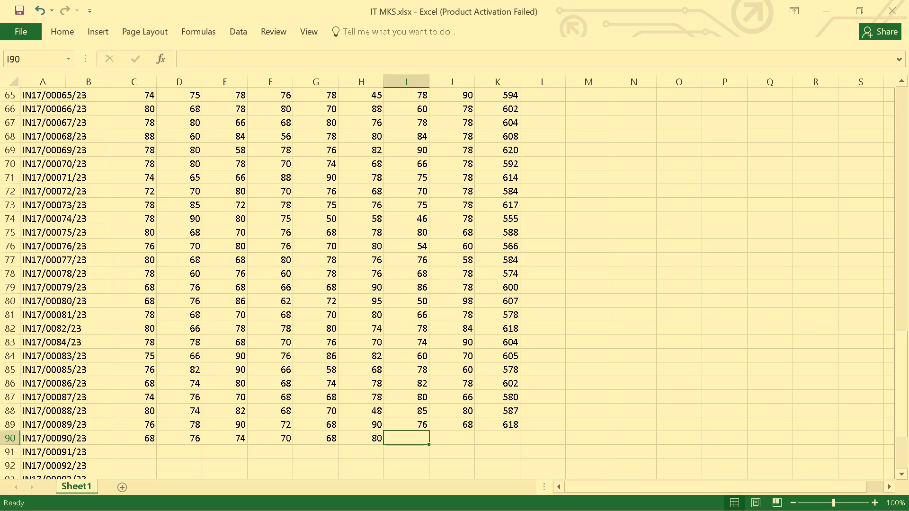
Review the subject marks already entered in rows 63 to 90.
left_click(353, 356)
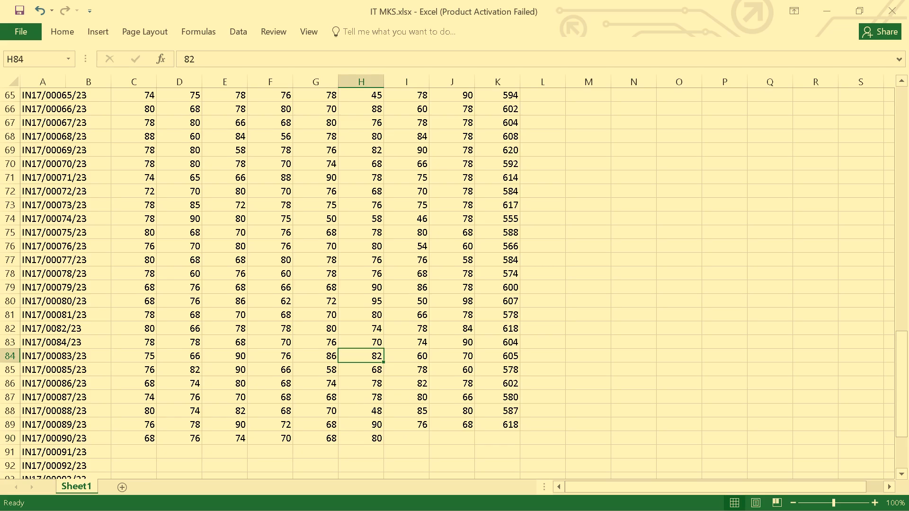
scroll(404, 325, "up", 1)
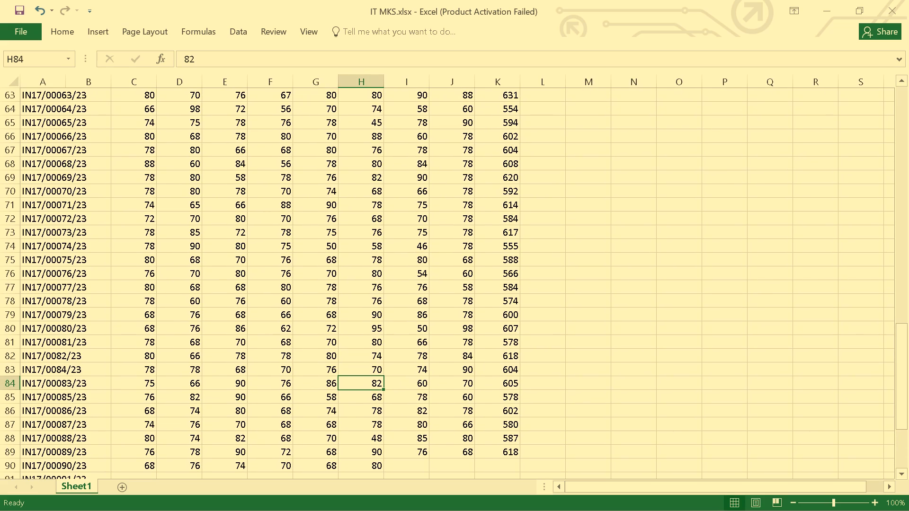
scroll(404, 325, "down", 2)
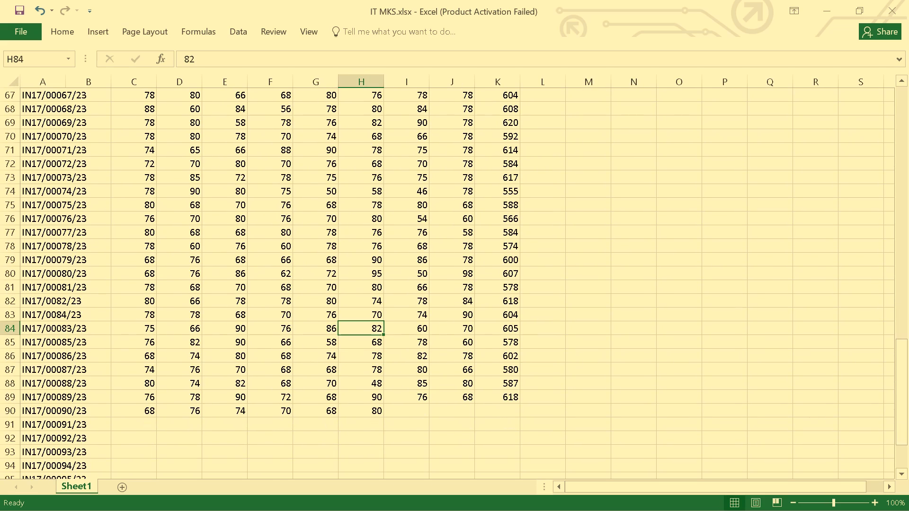
left_click(407, 410)
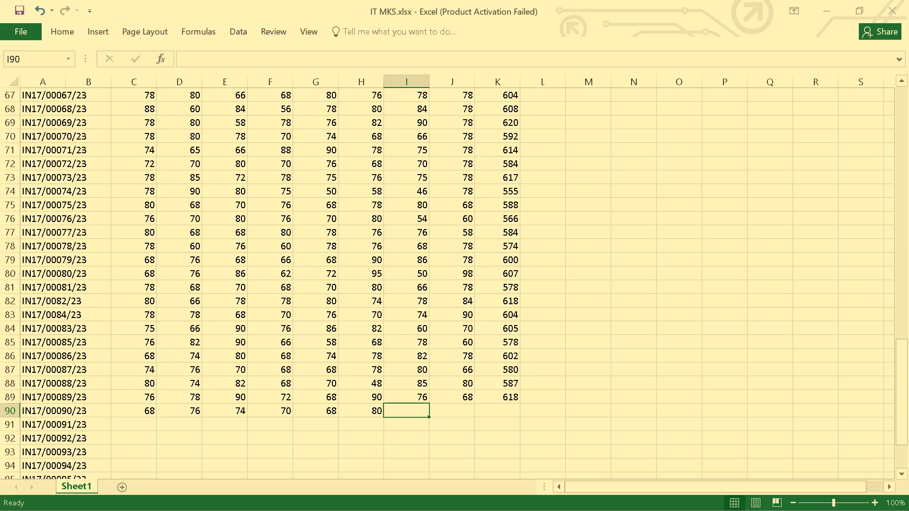
scroll(362, 295, "up", 2)
scroll(362, 295, "down", 1)
scroll(362, 295, "up", 1)
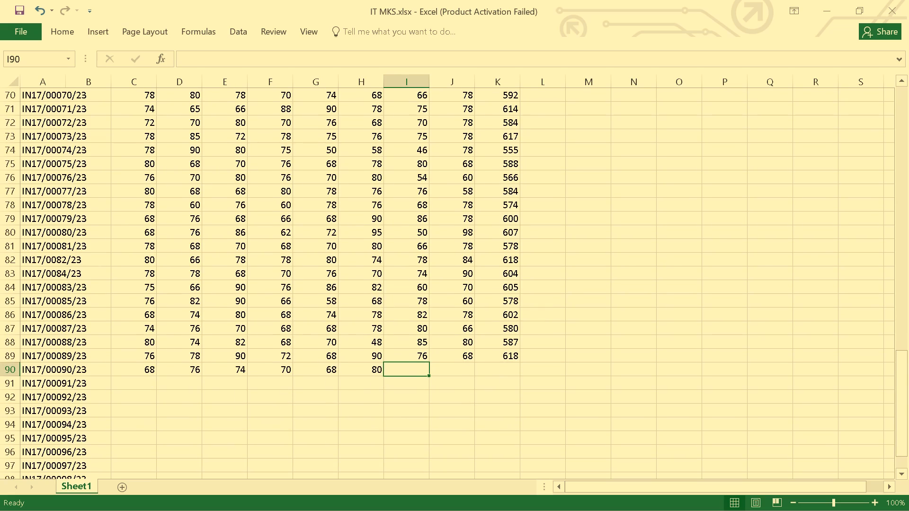
scroll(362, 295, "up", 3)
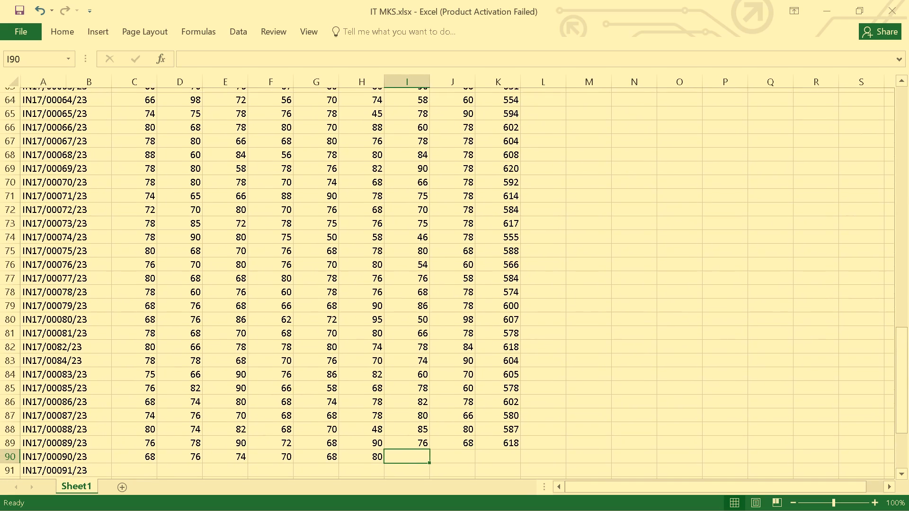
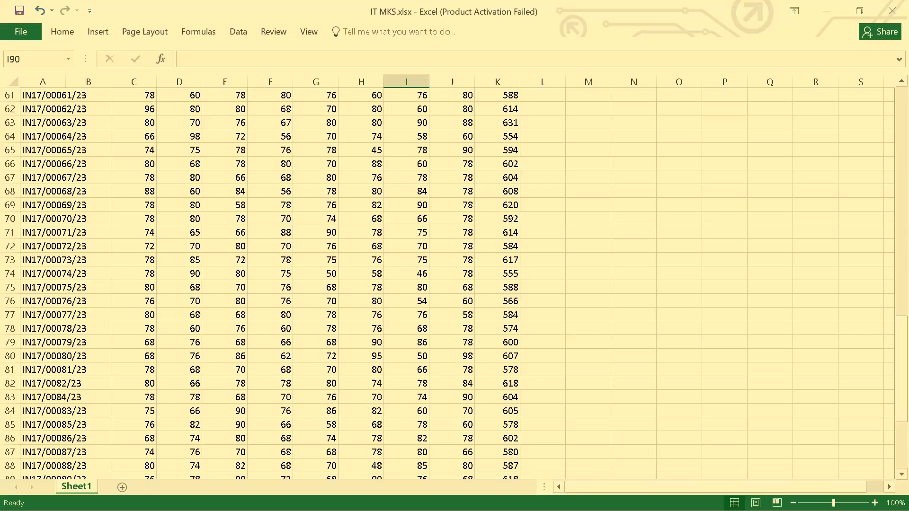
Save the IT MKS.xlsx workbook with the marks entered so far.
key("ctrl+s")
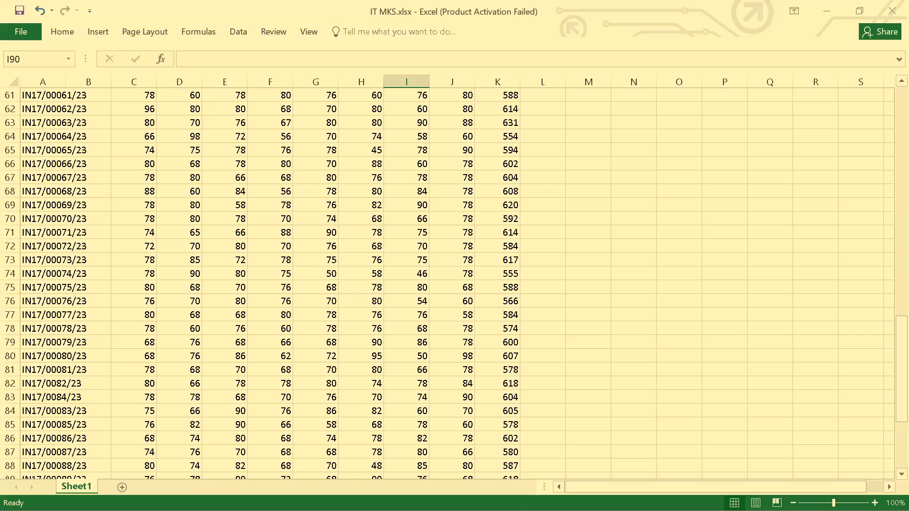